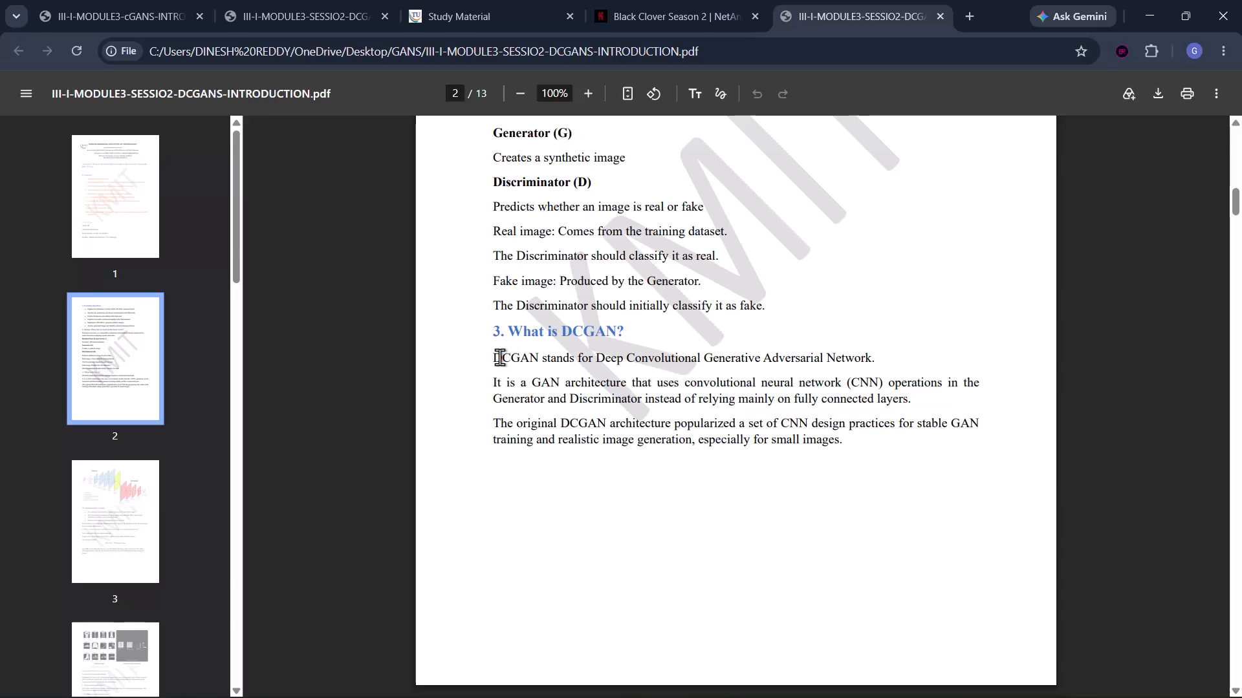
# Read the opening sentence under "3. What is DCGAN?" on page 2, highlighting what the acronym stands for.
pyautogui.moveTo(488, 357); pyautogui.dragTo(693, 392)
pyautogui.click(714, 375)
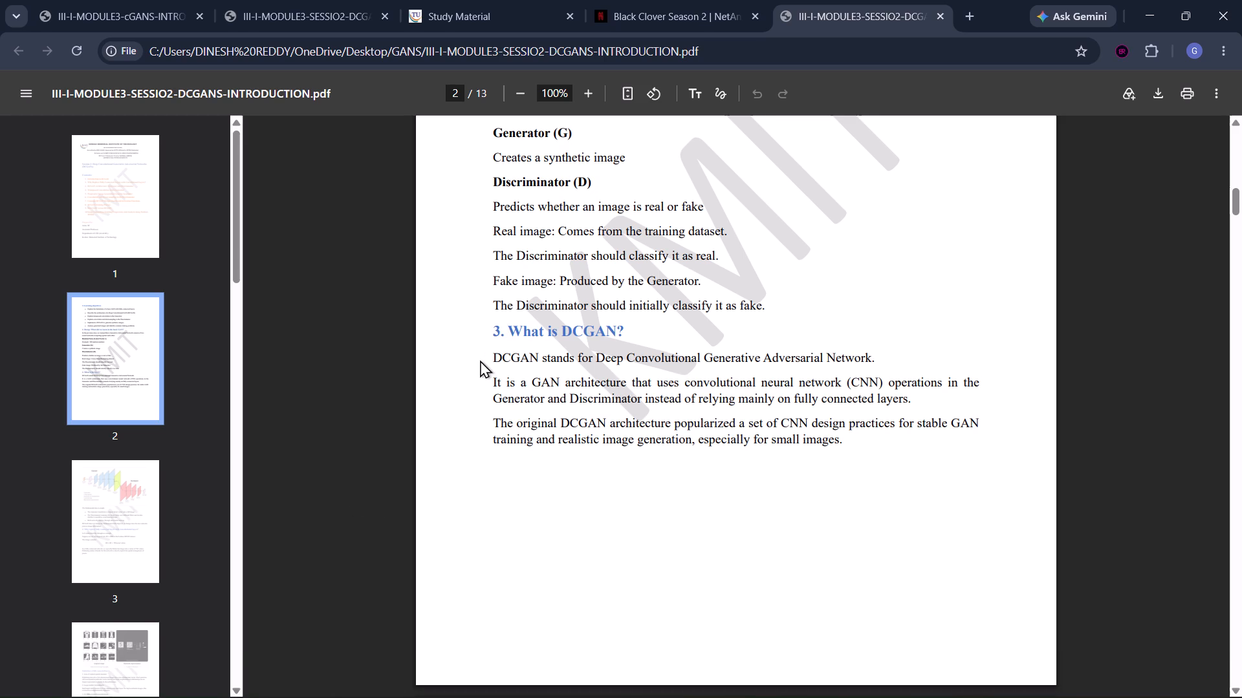
pyautogui.moveTo(490, 352); pyautogui.dragTo(518, 356)
pyautogui.moveTo(518, 356); pyautogui.dragTo(926, 363)
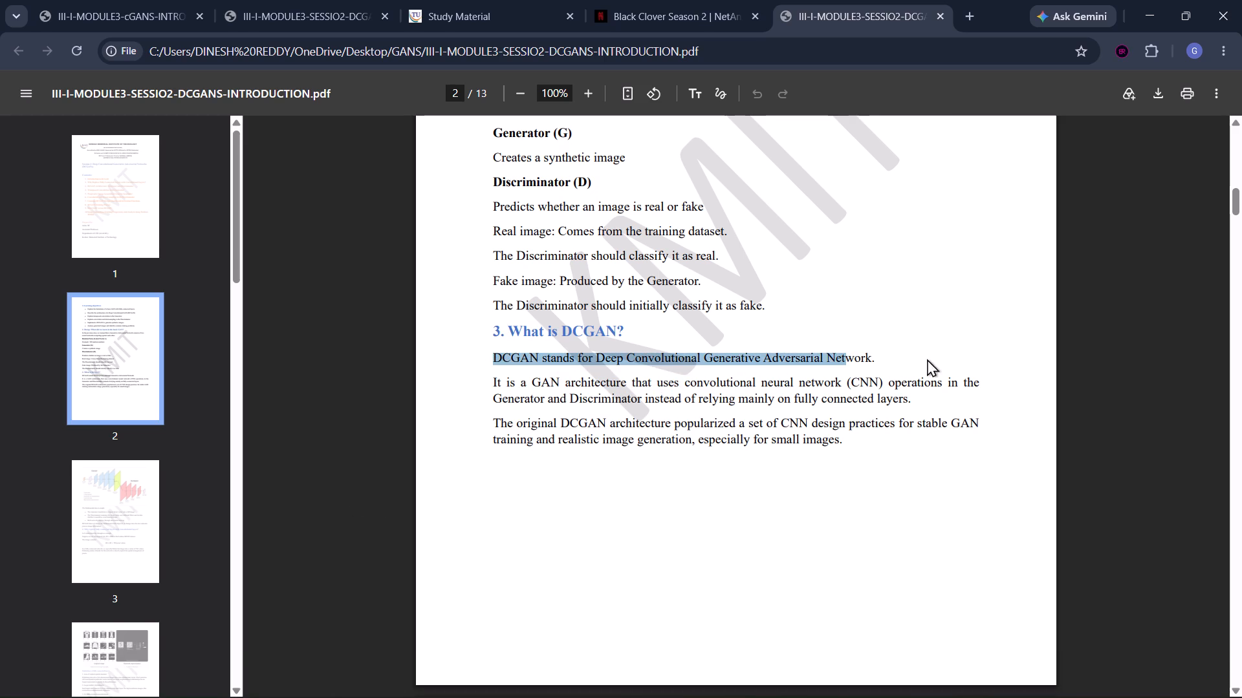
pyautogui.click(905, 361)
# Read the paragraph on CNN operations in the Generator and Discriminator in section 3, temporarily highlighting its phrases.
pyautogui.moveTo(474, 385); pyautogui.dragTo(558, 386)
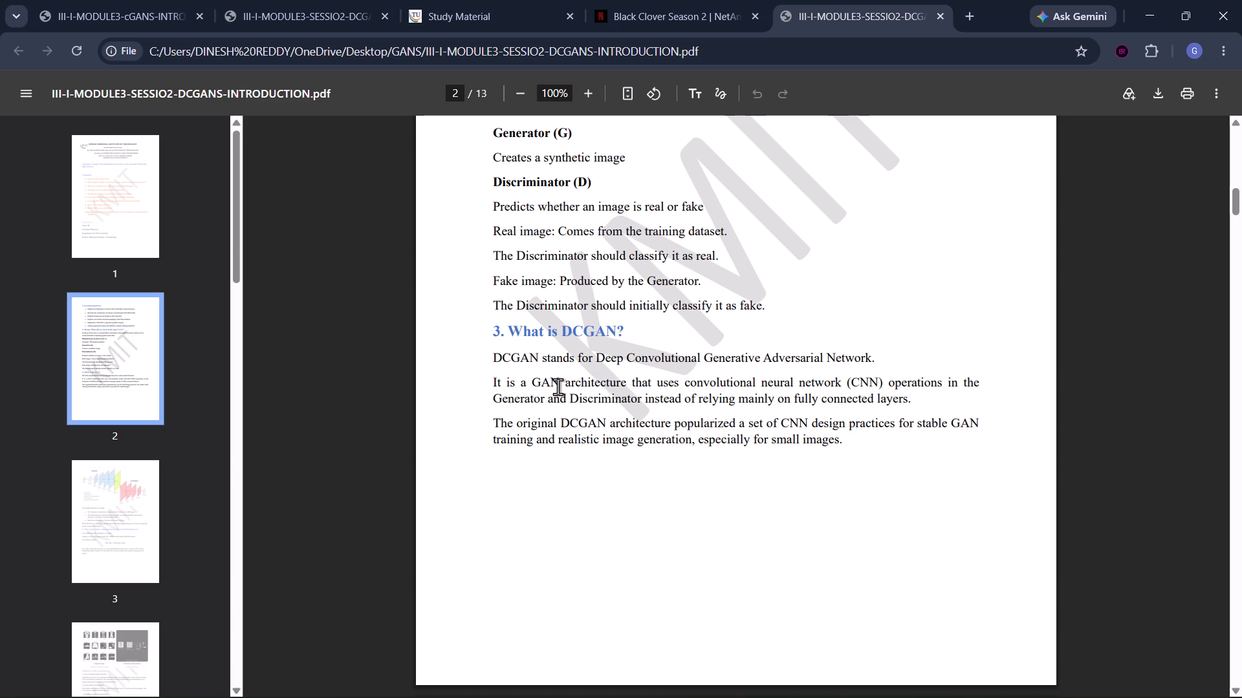
pyautogui.moveTo(558, 386); pyautogui.dragTo(918, 380)
pyautogui.moveTo(918, 380); pyautogui.dragTo(940, 379)
pyautogui.click(940, 379)
pyautogui.moveTo(495, 400); pyautogui.dragTo(661, 404)
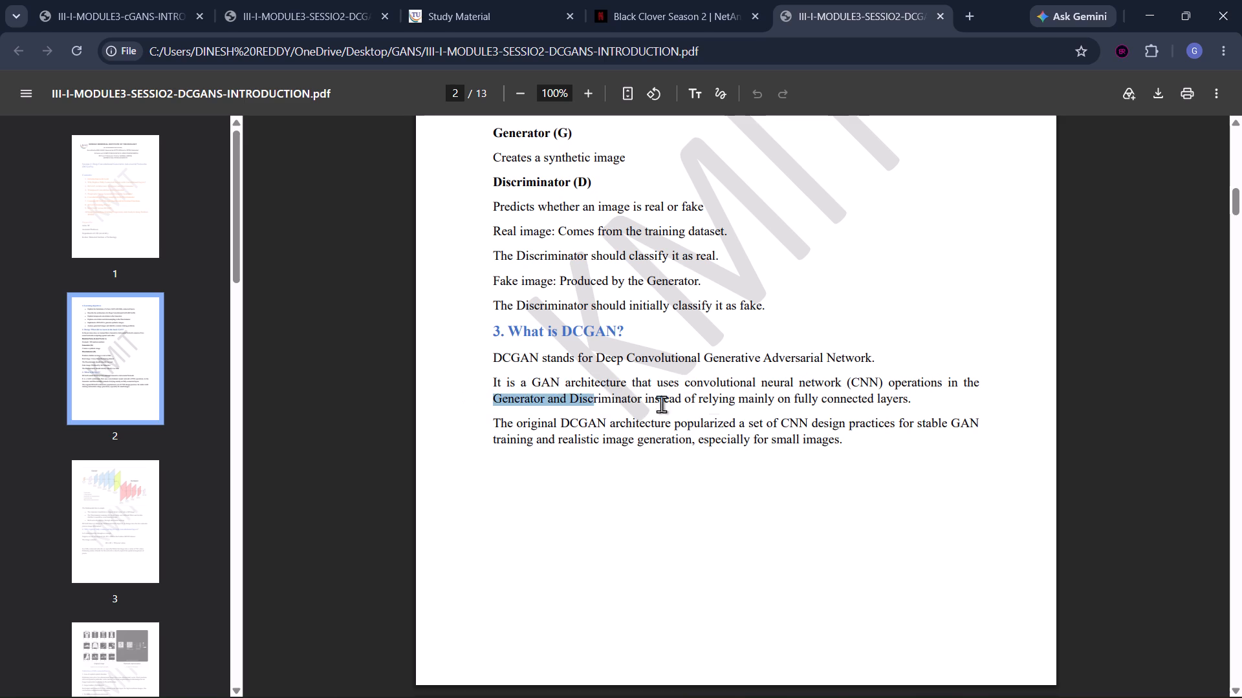
pyautogui.moveTo(661, 404); pyautogui.dragTo(825, 396)
pyautogui.click(825, 396)
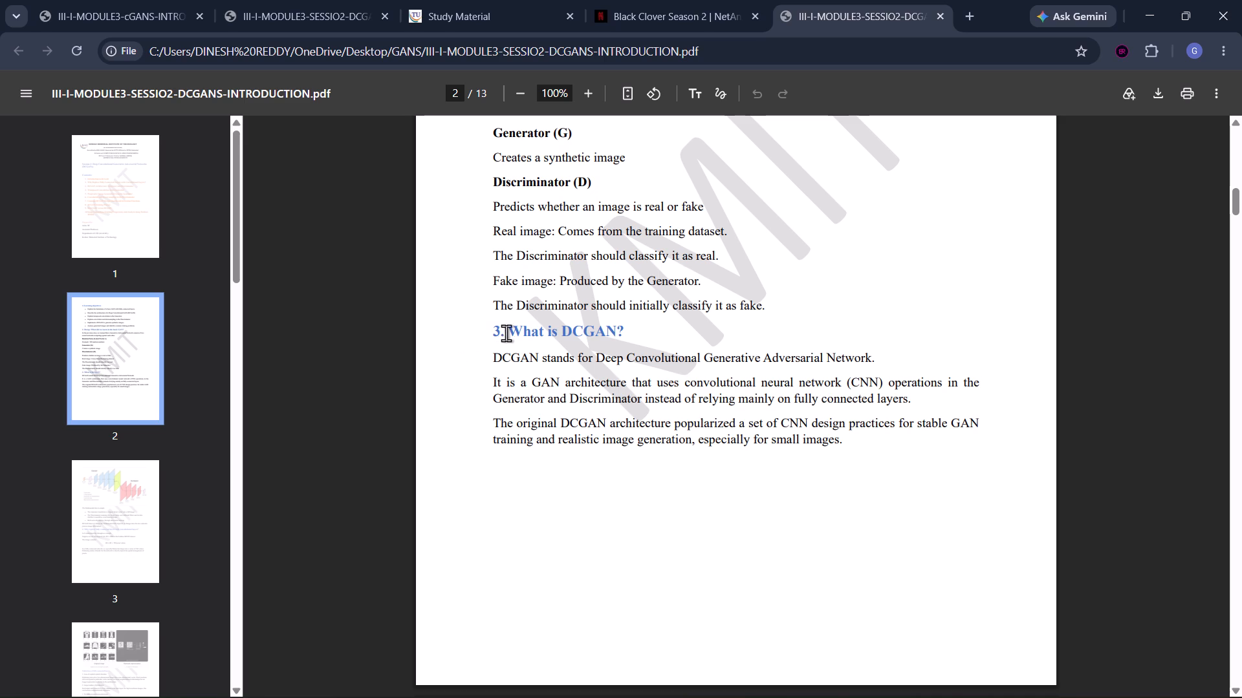
pyautogui.moveTo(506, 333); pyautogui.dragTo(638, 321)
pyautogui.click(638, 321)
pyautogui.moveTo(485, 393); pyautogui.dragTo(899, 409)
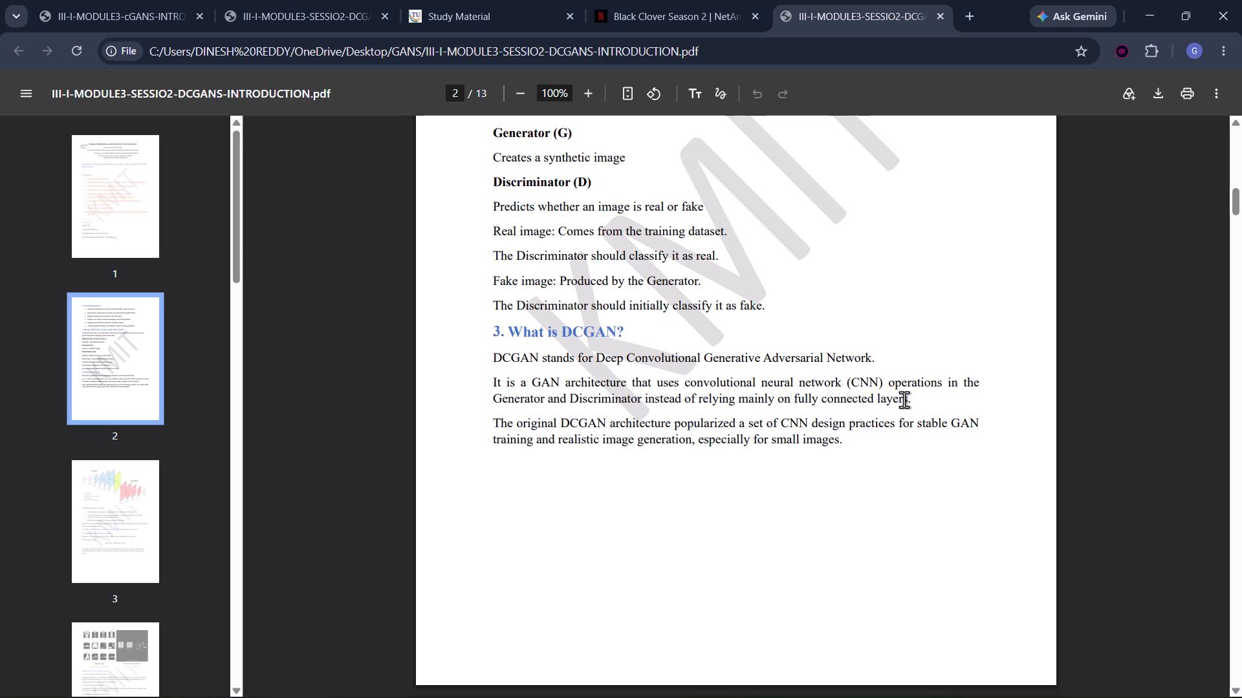
pyautogui.click(904, 399)
pyautogui.moveTo(657, 401); pyautogui.dragTo(772, 401)
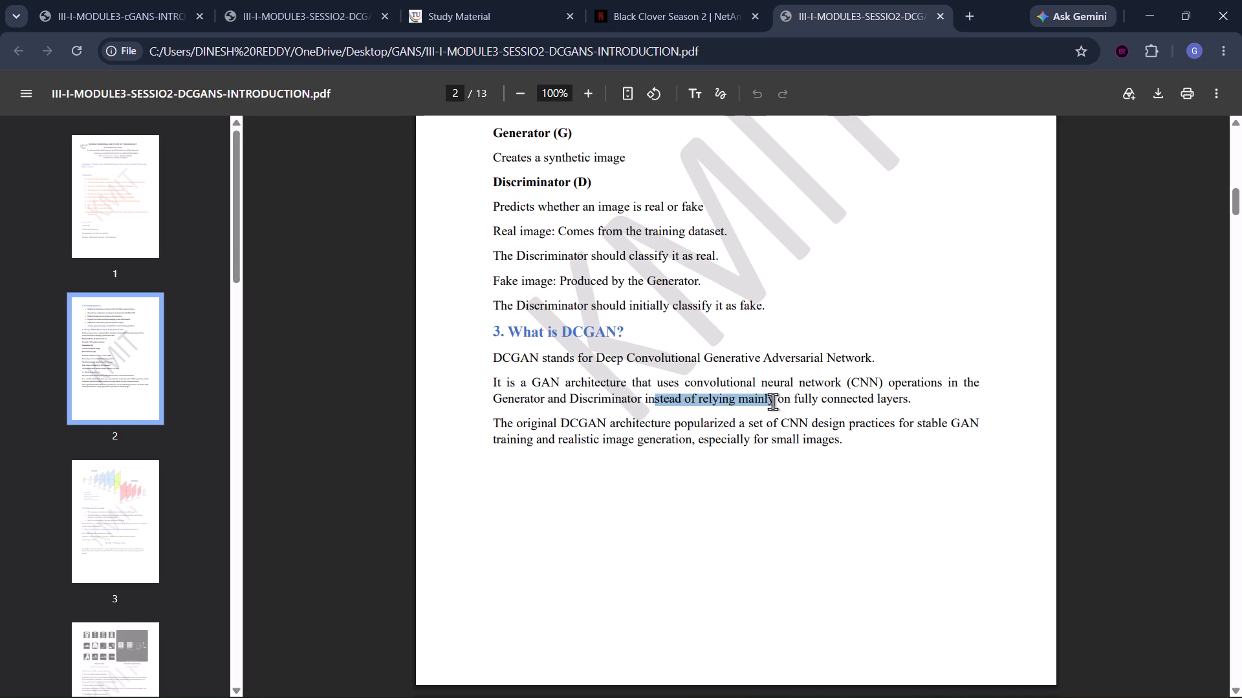
pyautogui.moveTo(772, 401); pyautogui.dragTo(883, 415)
pyautogui.click(885, 411)
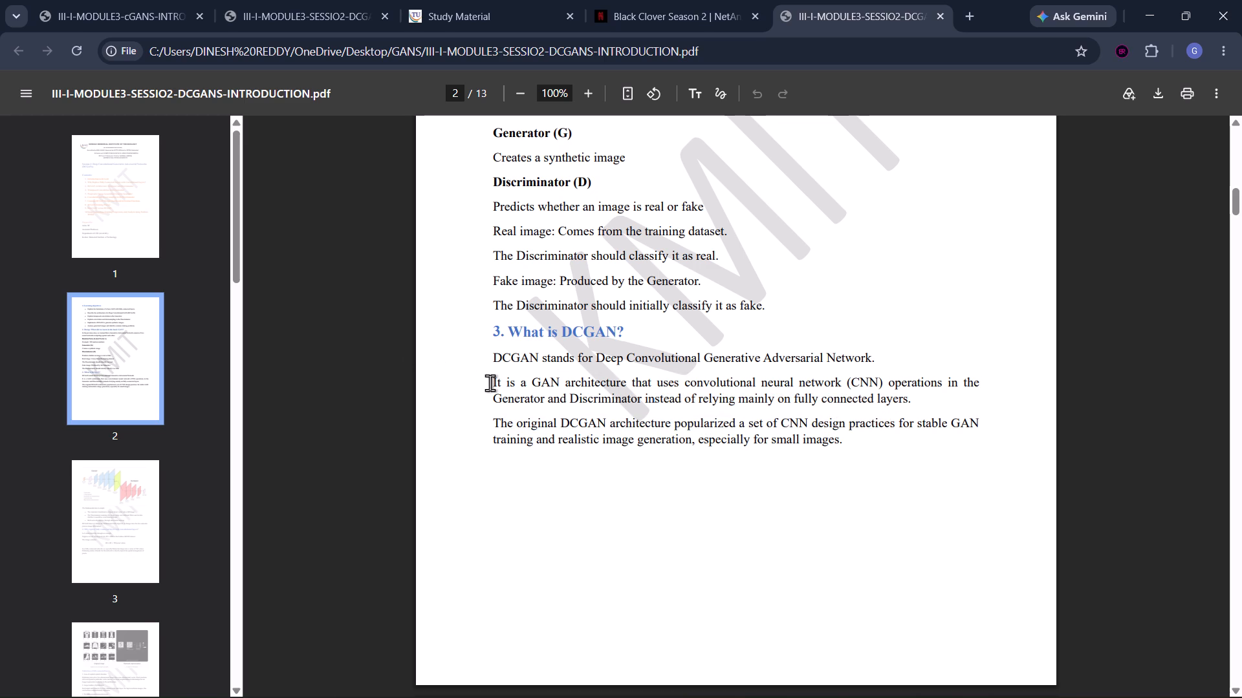
pyautogui.moveTo(490, 383); pyautogui.dragTo(960, 399)
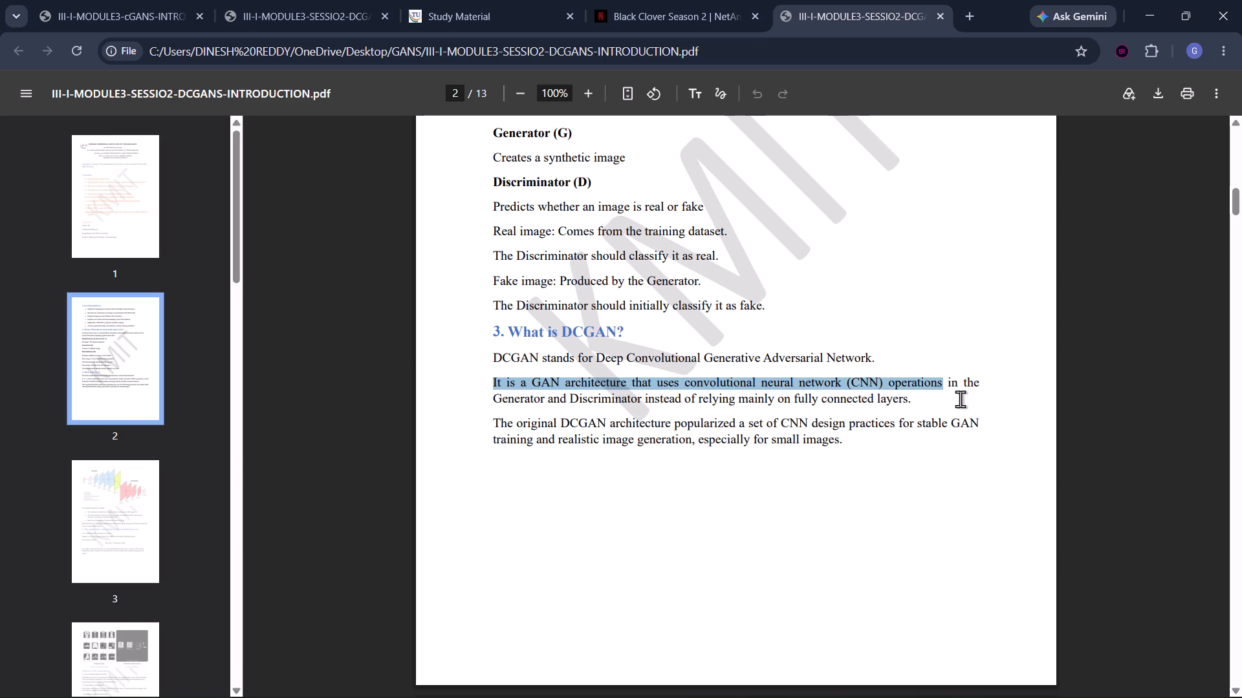
pyautogui.moveTo(960, 399); pyautogui.dragTo(988, 398)
pyautogui.click(993, 384)
pyautogui.moveTo(571, 397); pyautogui.dragTo(1135, 424)
pyautogui.click(1135, 424)
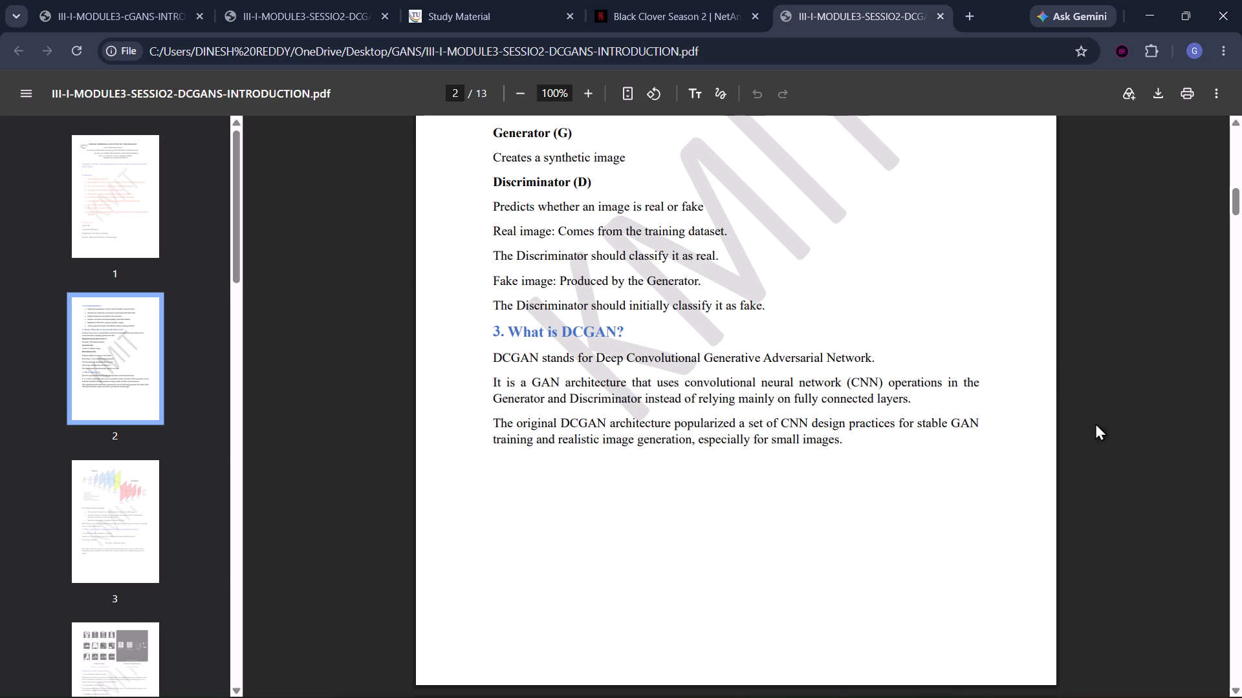
# Read the section 3 paragraph about the original DCGAN architecture and its CNN design practices, temporarily highlighting each line.
pyautogui.middleClick(722, 399)
pyautogui.middleClick(720, 455)
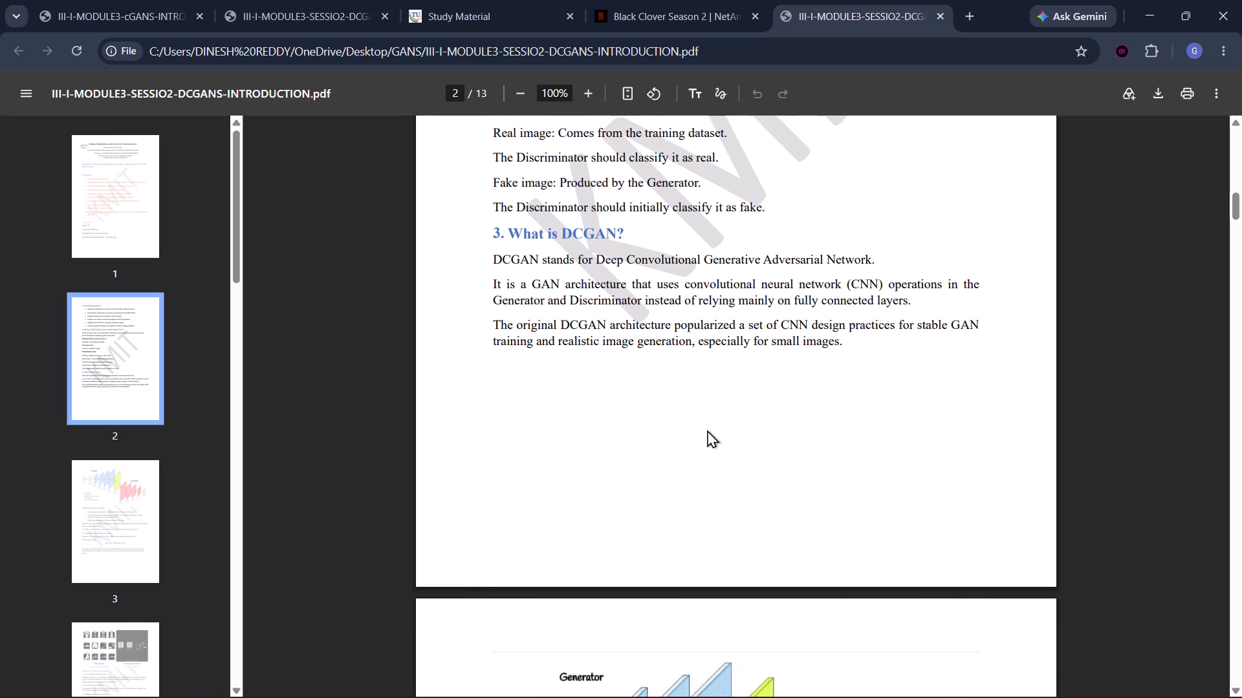
pyautogui.moveTo(488, 326); pyautogui.dragTo(571, 341)
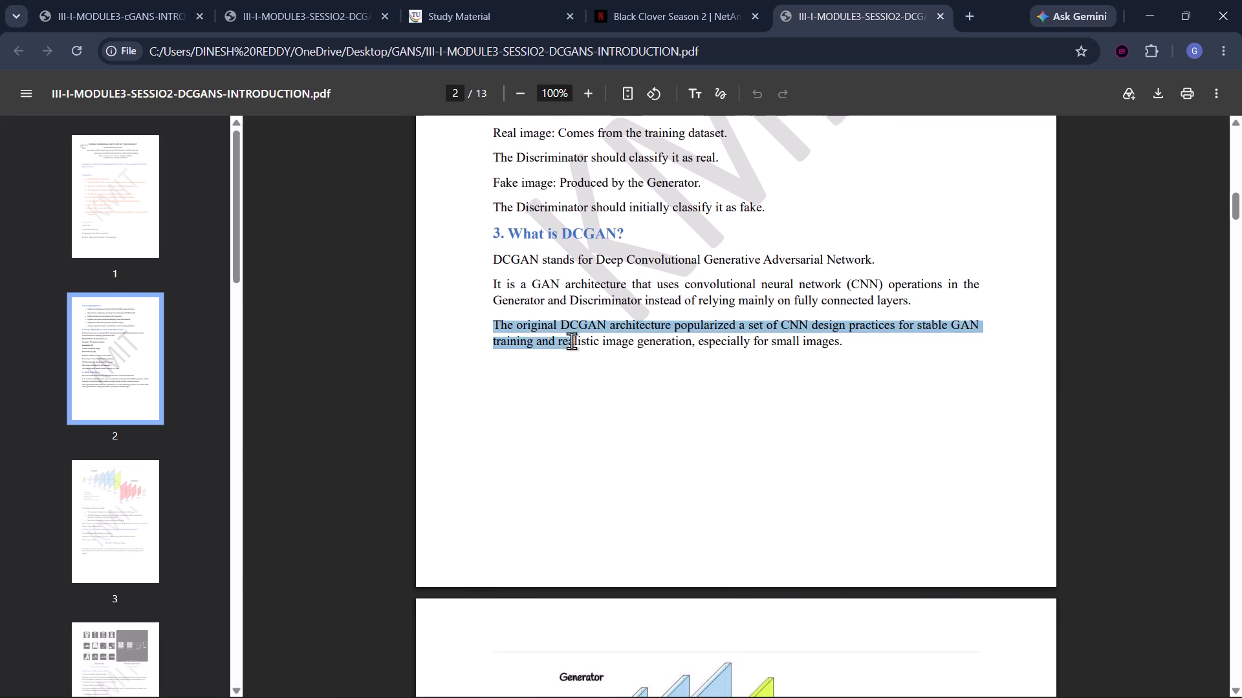
pyautogui.moveTo(571, 341); pyautogui.dragTo(812, 322)
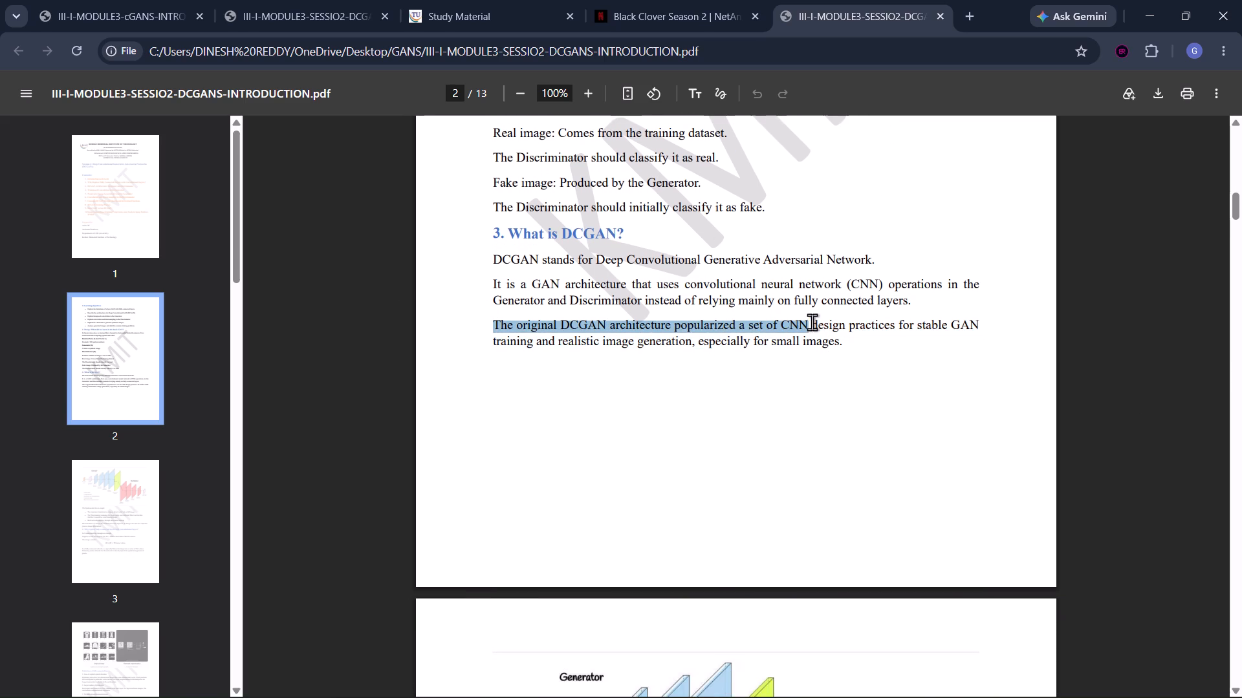
pyautogui.moveTo(812, 322); pyautogui.dragTo(911, 324)
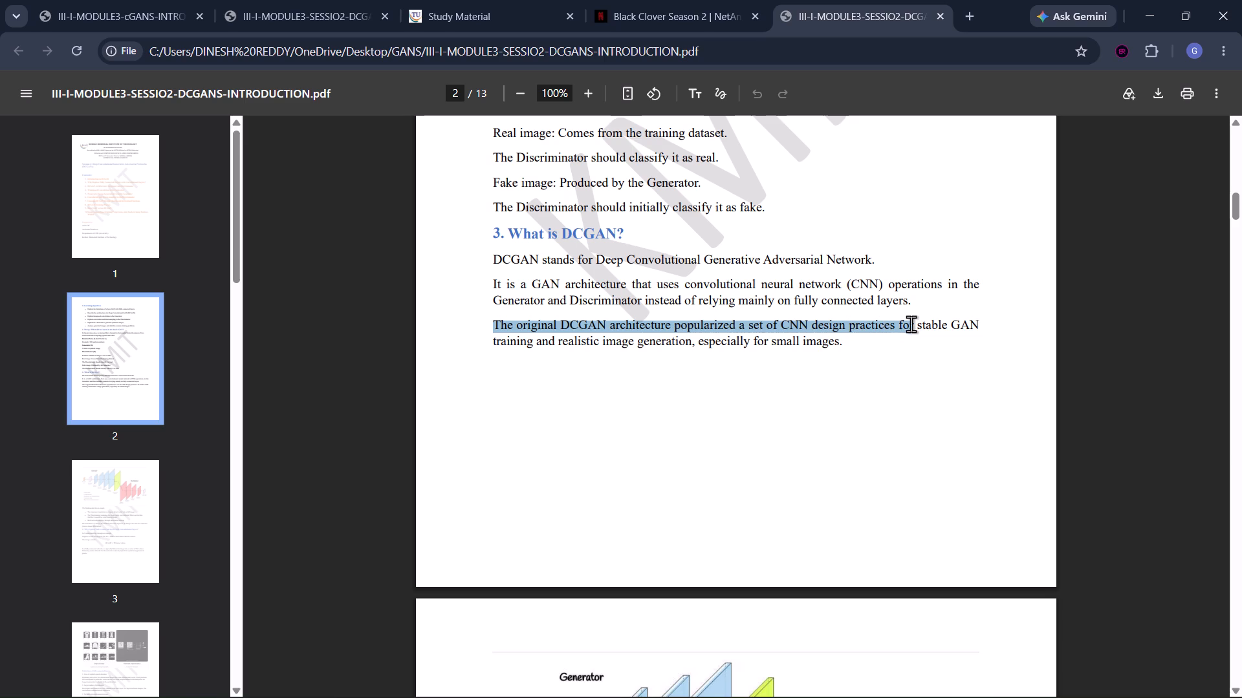
pyautogui.moveTo(911, 324); pyautogui.dragTo(994, 337)
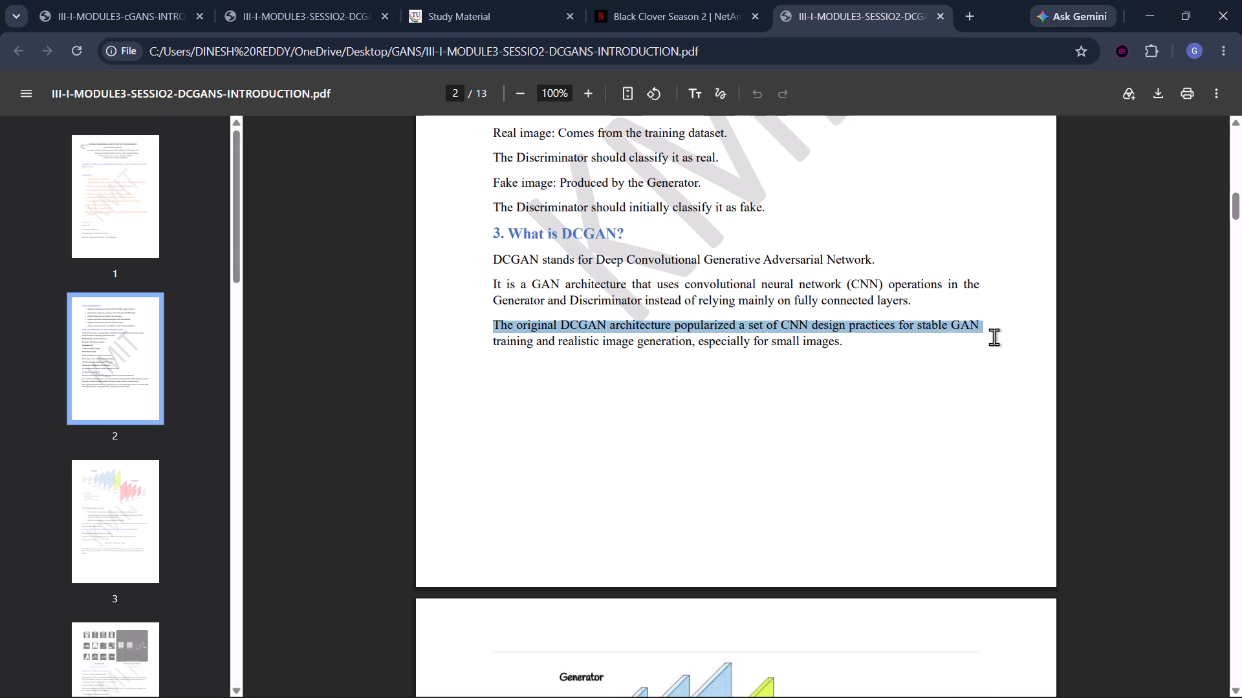
pyautogui.moveTo(994, 337); pyautogui.dragTo(705, 308)
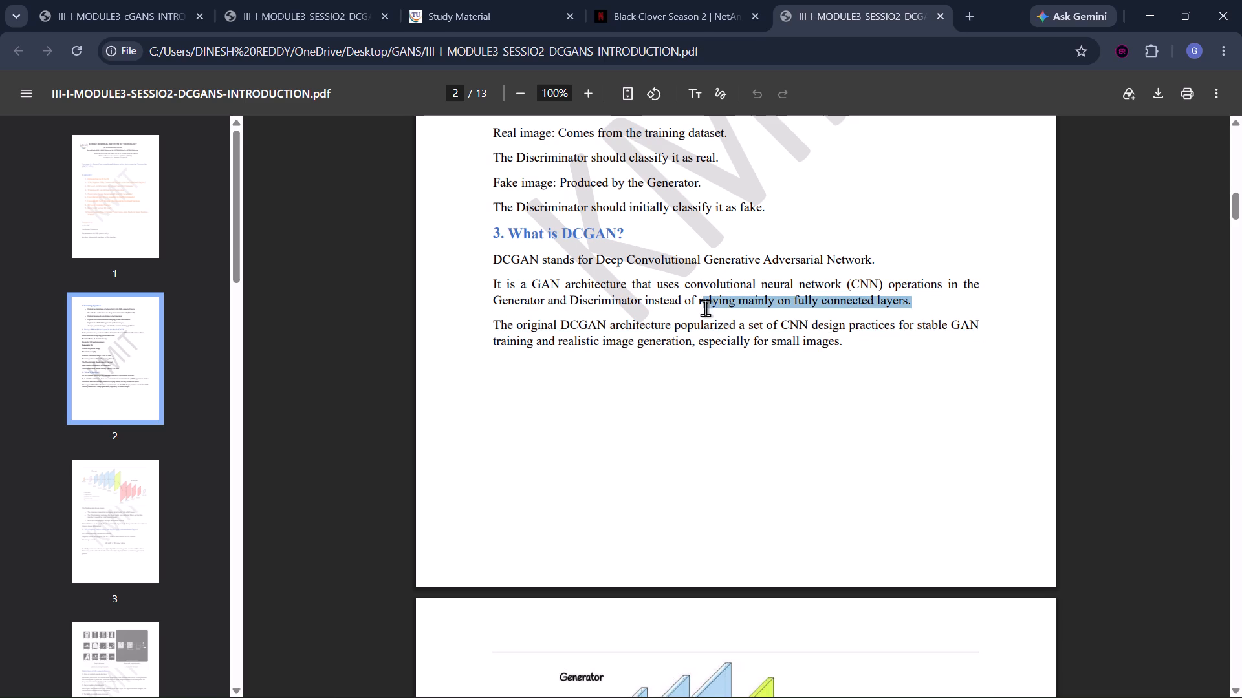
pyautogui.moveTo(705, 308); pyautogui.dragTo(708, 317)
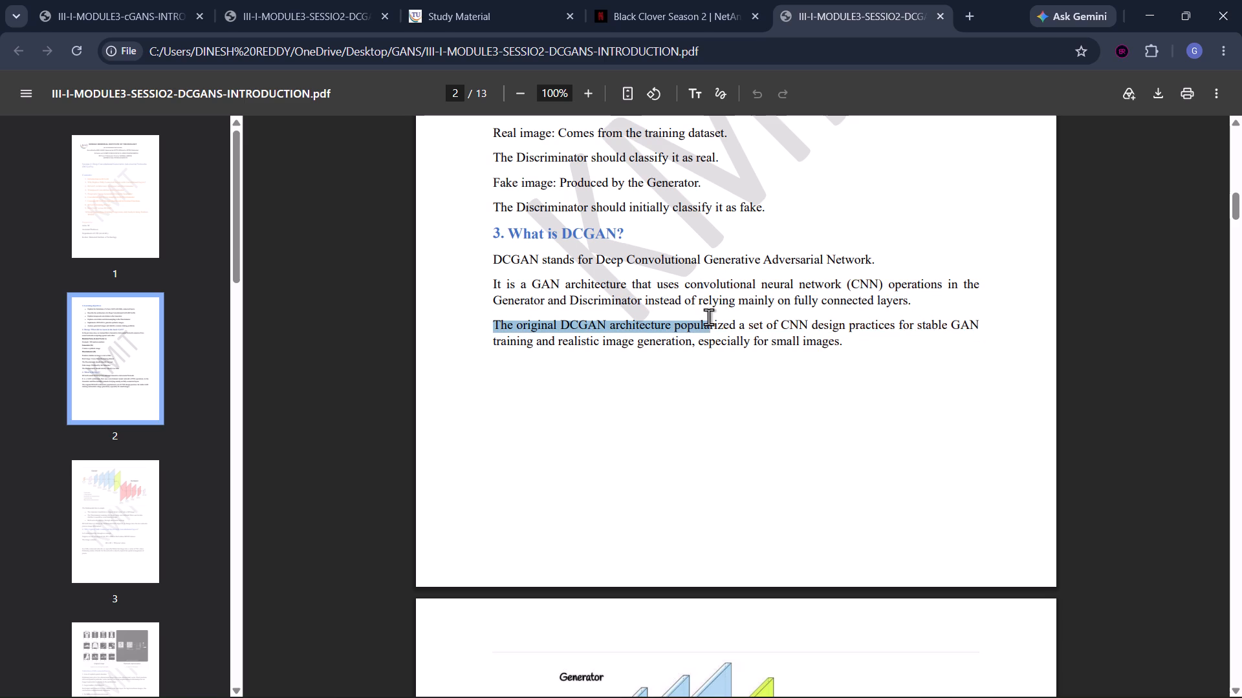
pyautogui.moveTo(708, 317); pyautogui.dragTo(708, 317)
pyautogui.moveTo(708, 317); pyautogui.dragTo(744, 332)
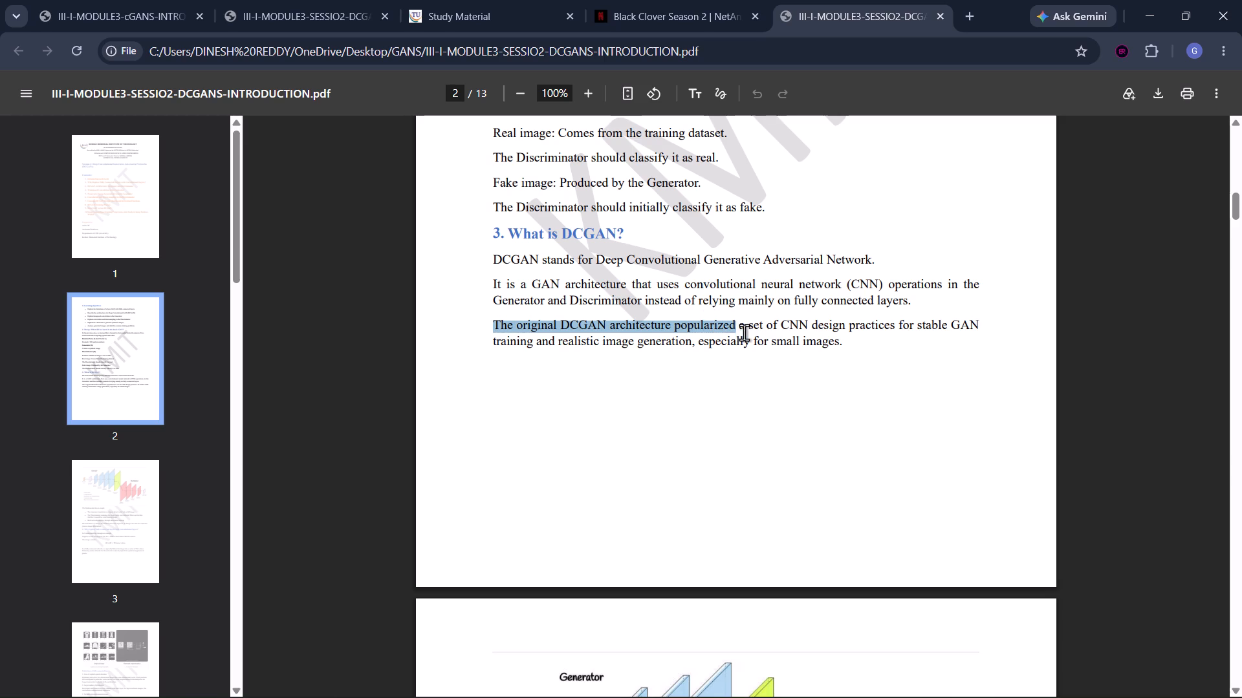
pyautogui.moveTo(744, 332); pyautogui.dragTo(871, 342)
pyautogui.click(871, 342)
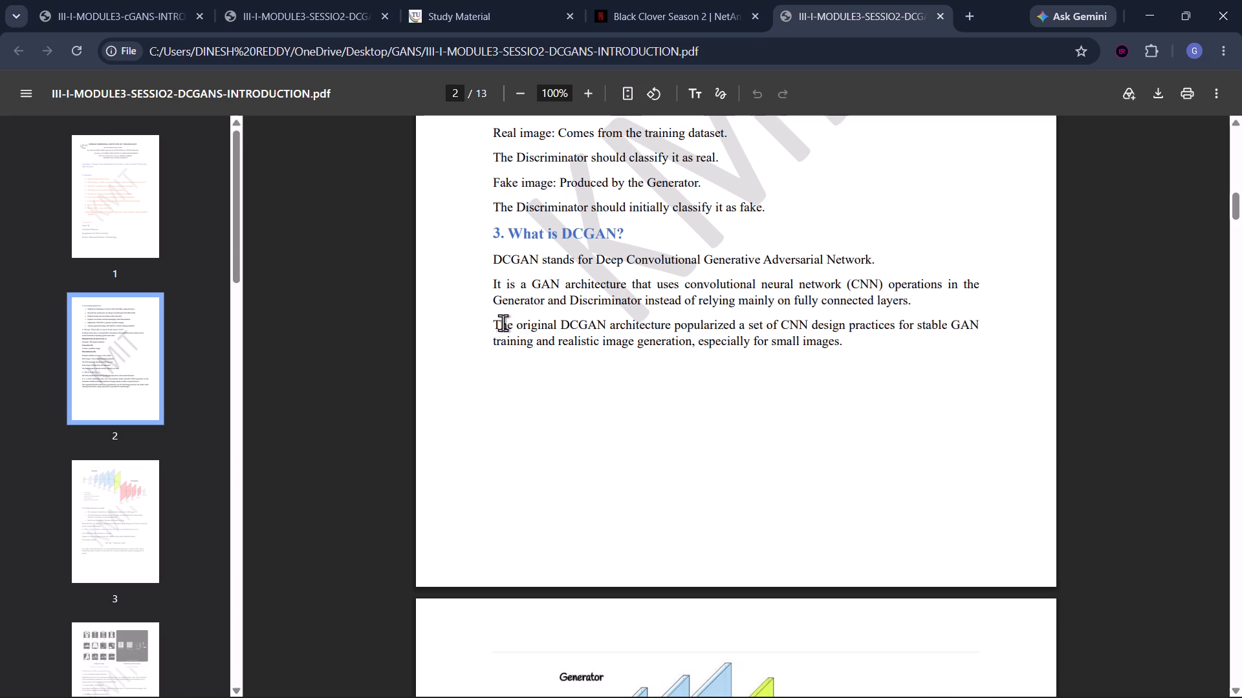
pyautogui.moveTo(501, 323); pyautogui.dragTo(656, 328)
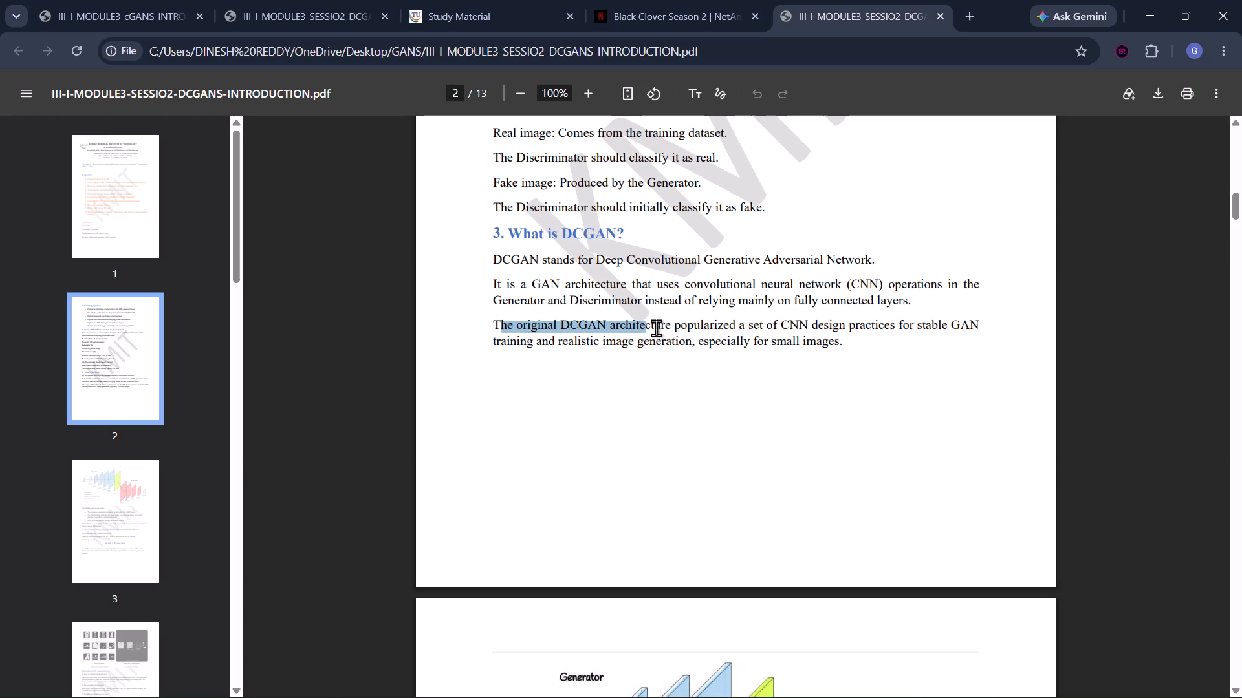
pyautogui.moveTo(656, 328); pyautogui.dragTo(876, 334)
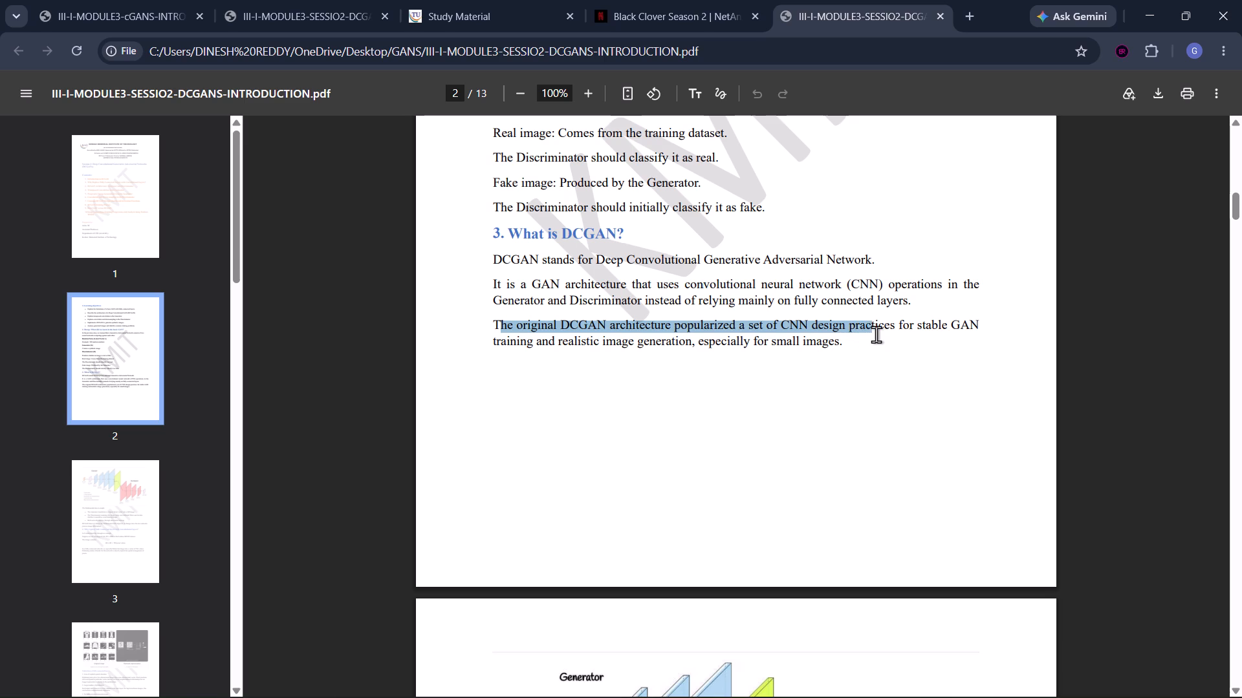
pyautogui.moveTo(876, 334); pyautogui.dragTo(983, 322)
pyautogui.click(983, 322)
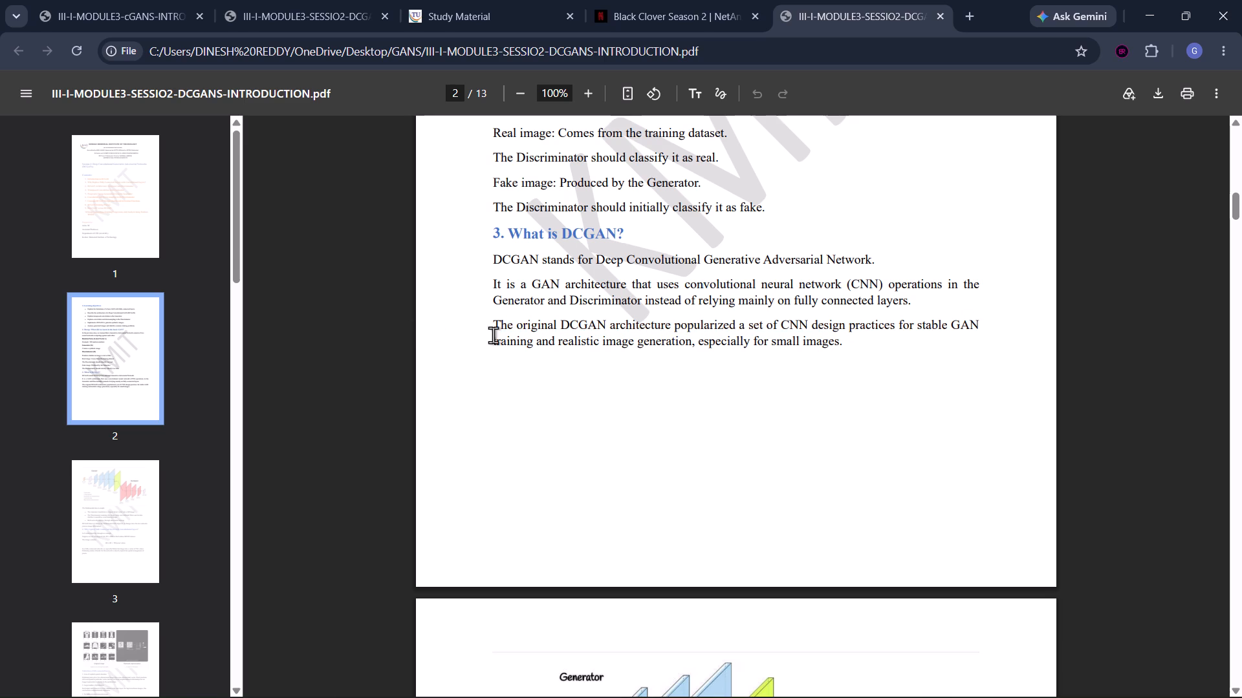
pyautogui.moveTo(503, 341); pyautogui.dragTo(908, 344)
pyautogui.click(909, 344)
# Examine the DCGAN architecture diagram on page 3, tracing the flow from the noise vector through the Generator to the Discriminator.
pyautogui.moveTo(507, 306); pyautogui.dragTo(518, 348, button='middle')
pyautogui.scroll(1, 518, 348)
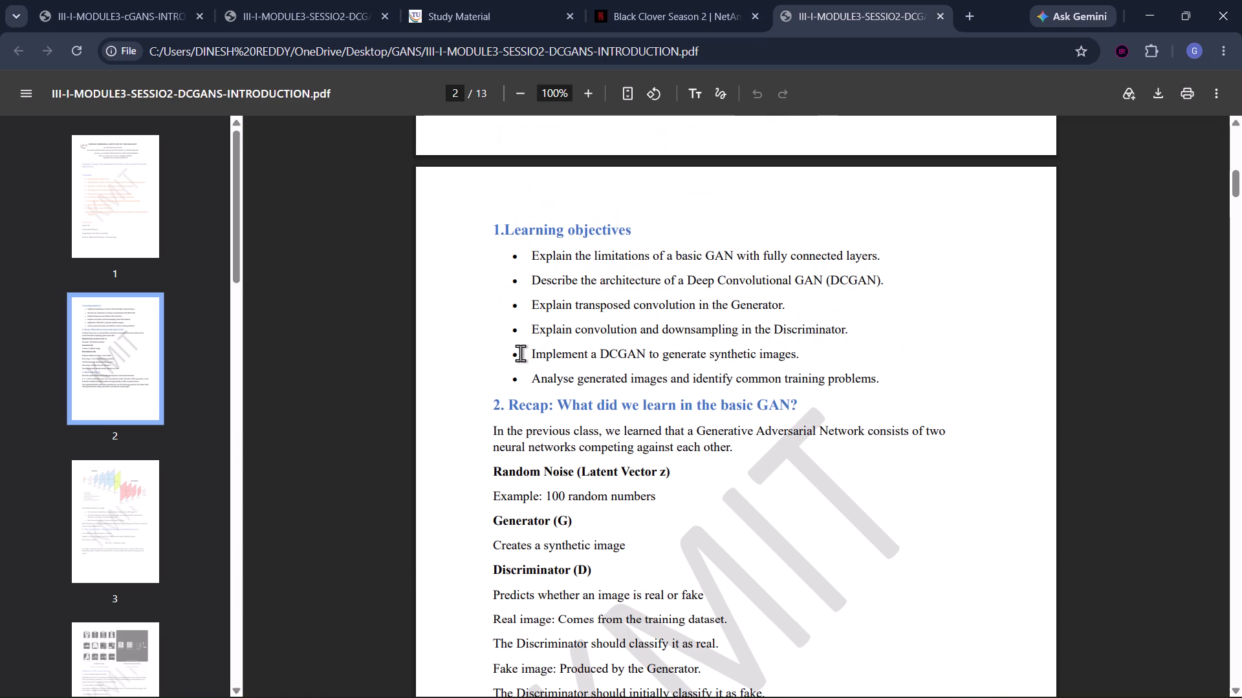
pyautogui.scroll(-1, 520, 353)
pyautogui.middleClick(520, 353)
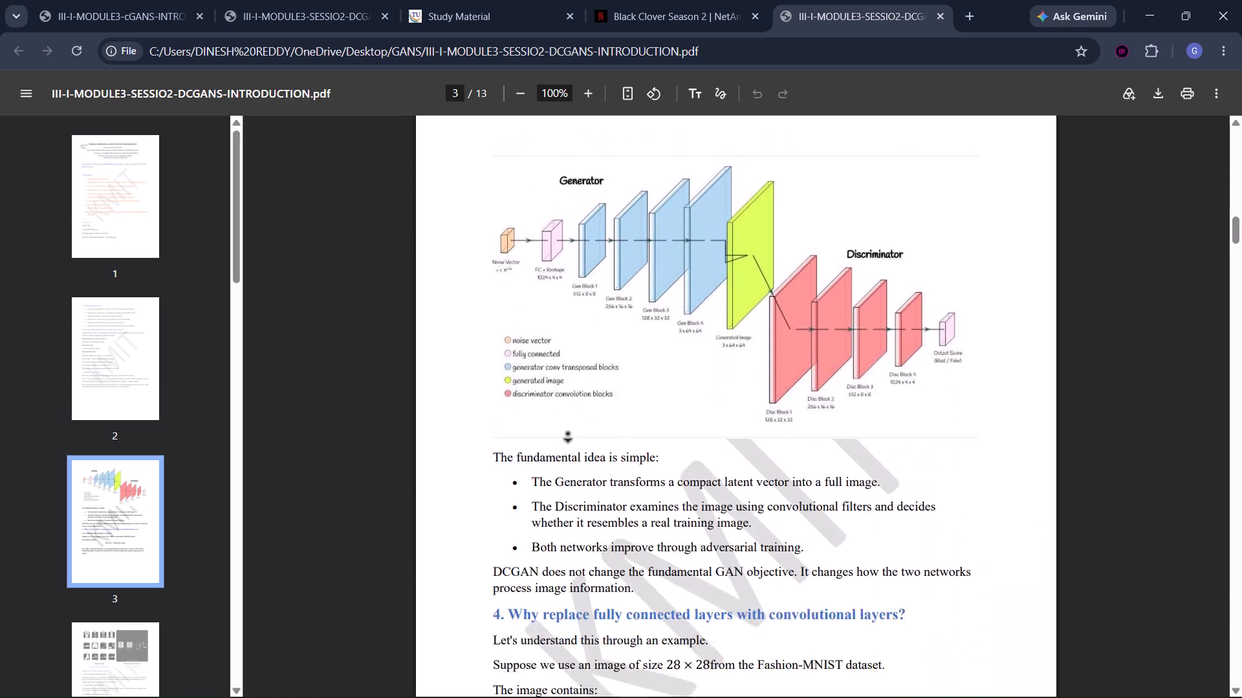
pyautogui.middleClick(569, 434)
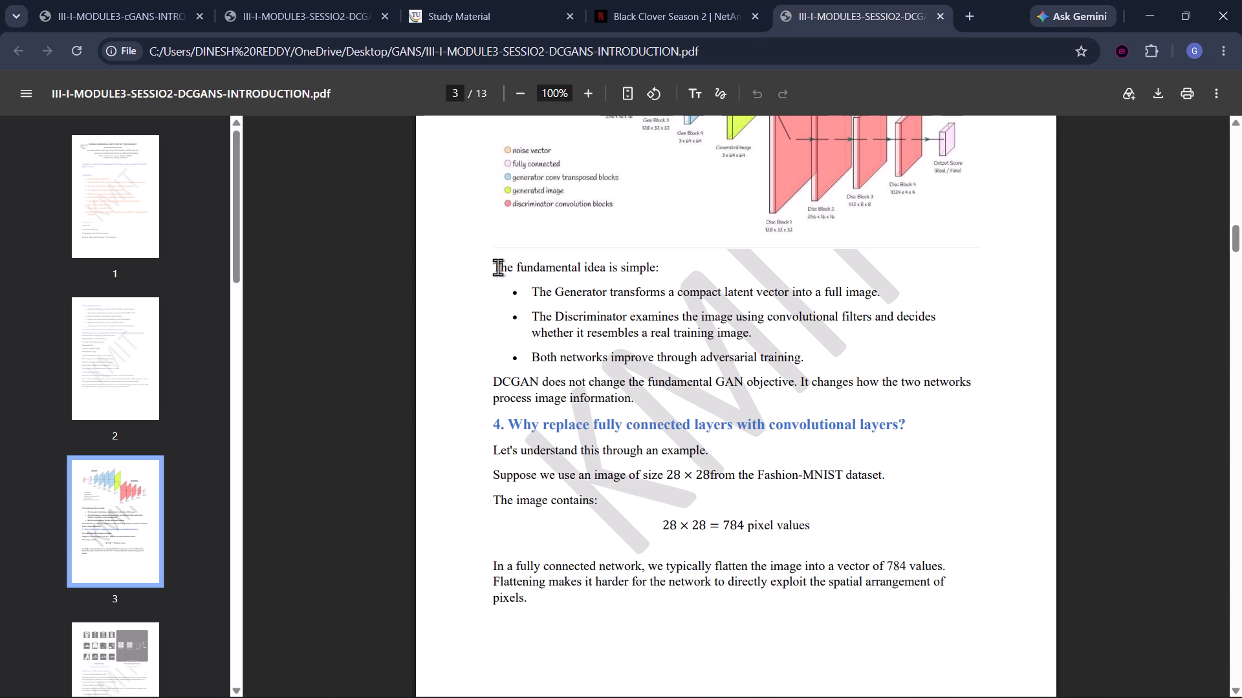
pyautogui.moveTo(496, 264); pyautogui.dragTo(558, 264)
pyautogui.click(559, 261)
pyautogui.middleClick(559, 261)
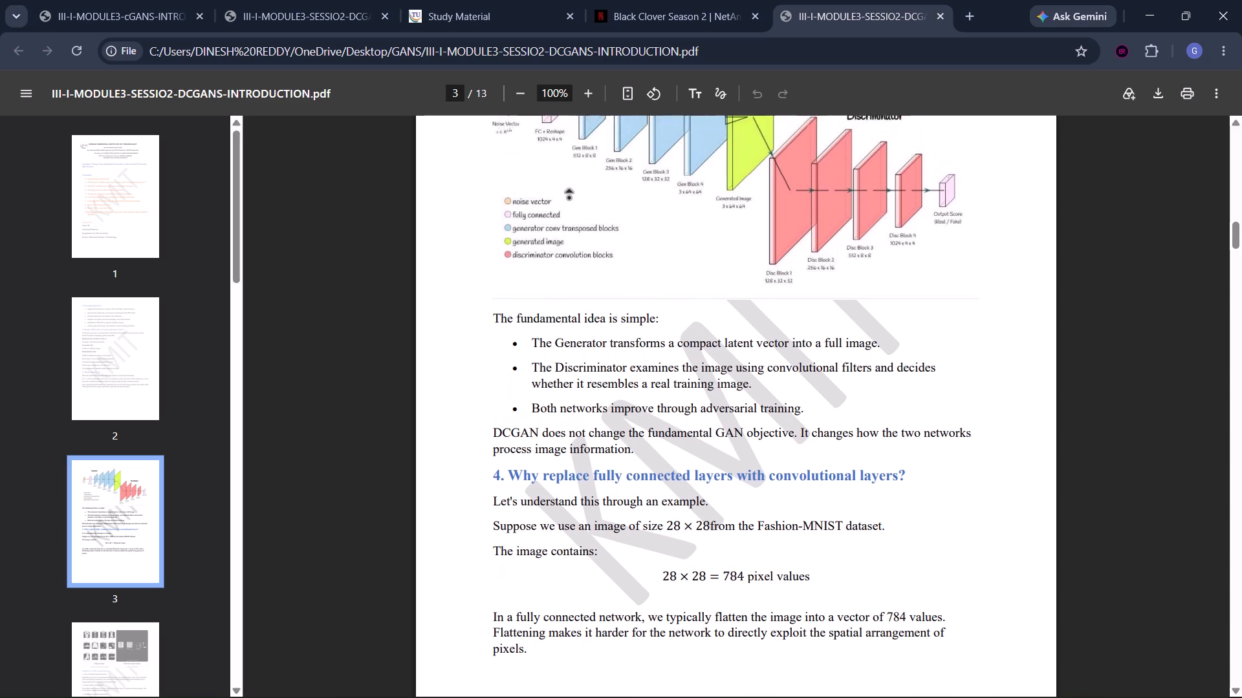
pyautogui.middleClick(569, 198)
pyautogui.moveTo(501, 344); pyautogui.dragTo(560, 332)
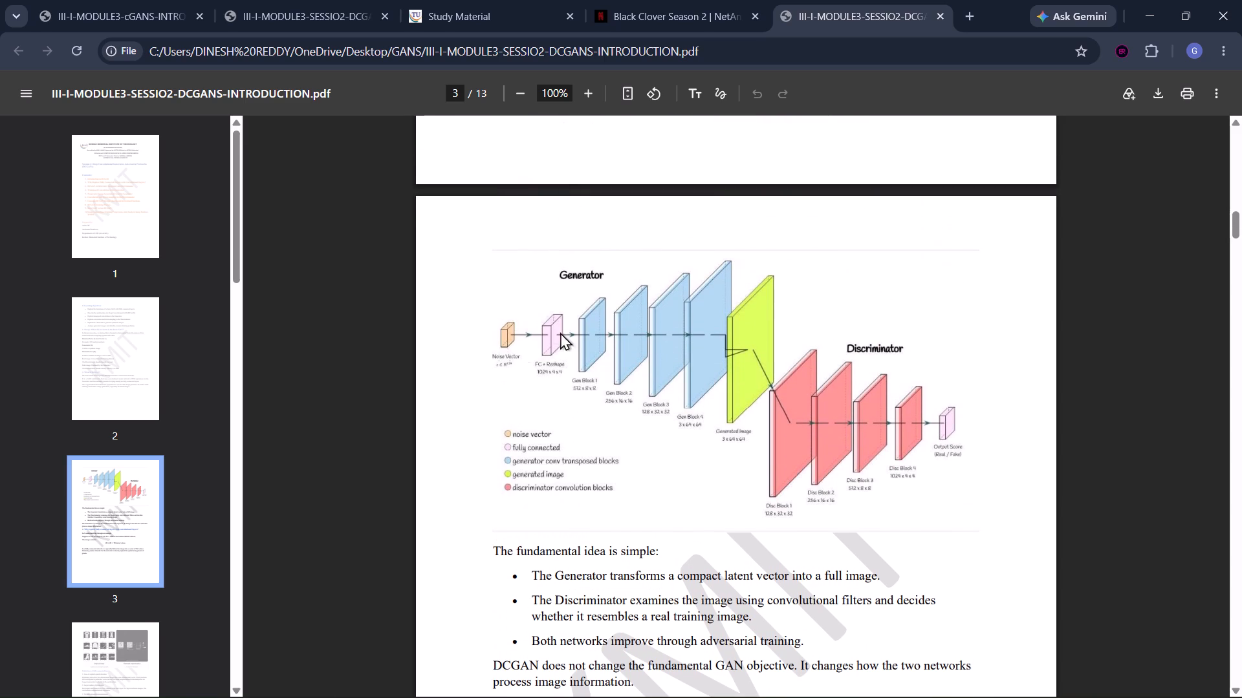
pyautogui.moveTo(560, 332); pyautogui.dragTo(756, 308)
pyautogui.moveTo(756, 309); pyautogui.dragTo(760, 326)
pyautogui.moveTo(740, 350); pyautogui.dragTo(740, 395)
pyautogui.moveTo(739, 377); pyautogui.dragTo(933, 325)
pyautogui.moveTo(933, 330); pyautogui.dragTo(924, 409)
# Examine the Generator half of the architecture diagram at a slightly larger zoom, matching its blocks with the colour legend.
pyautogui.keyDown('ctrl'); pyautogui.scroll(6, 492, 456); pyautogui.keyUp('ctrl')
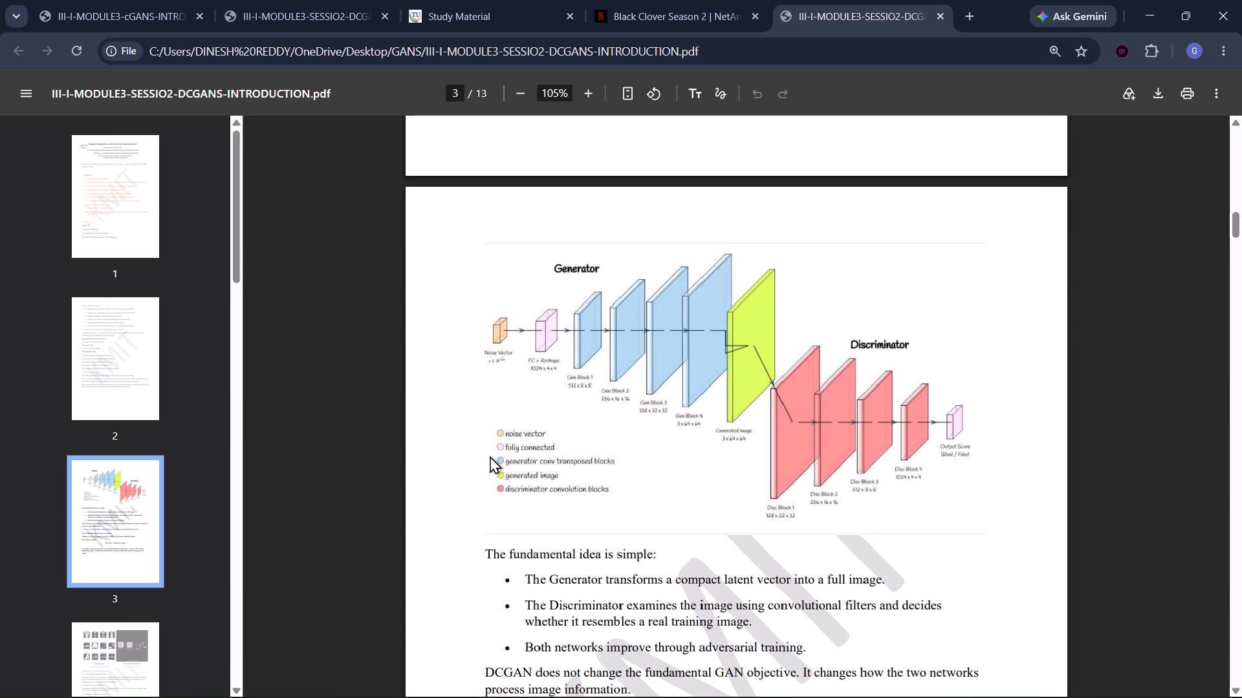
pyautogui.keyDown('ctrl'); pyautogui.scroll(9, 490, 456); pyautogui.keyUp('ctrl')
pyautogui.keyDown('ctrl'); pyautogui.scroll(-11, 486, 454); pyautogui.keyUp('ctrl')
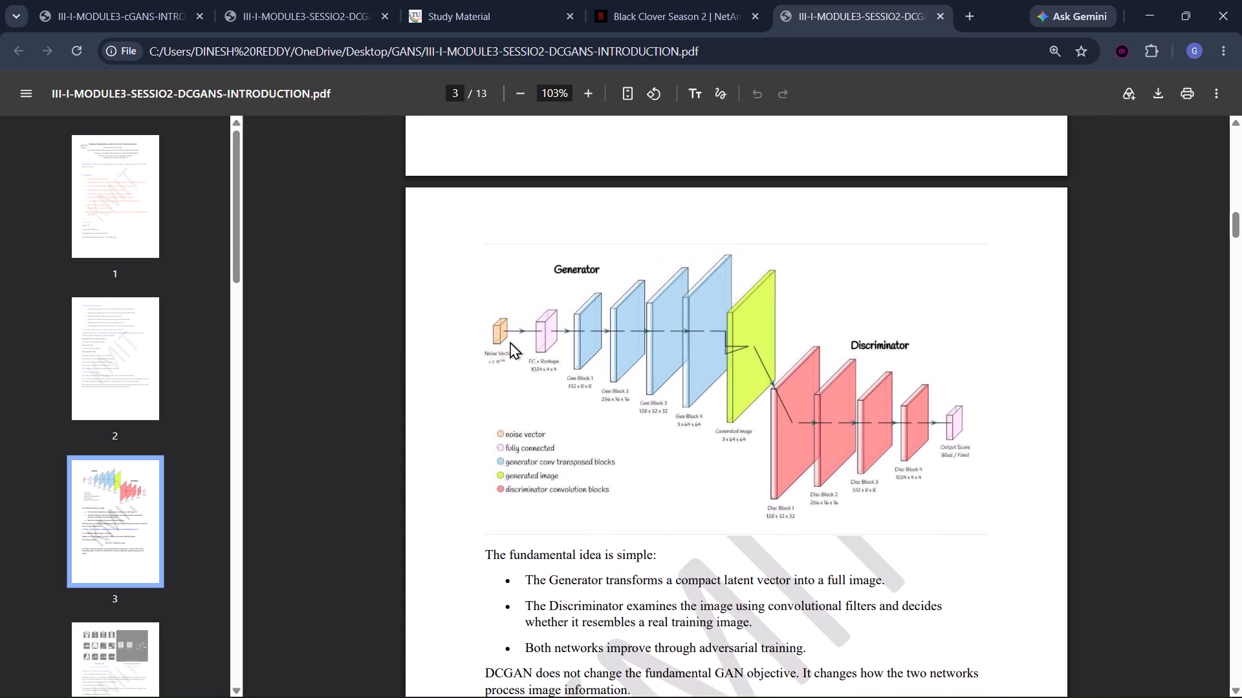
pyautogui.moveTo(510, 341); pyautogui.dragTo(588, 340)
pyautogui.click(588, 340)
pyautogui.click(500, 443)
pyautogui.moveTo(500, 466); pyautogui.dragTo(568, 335)
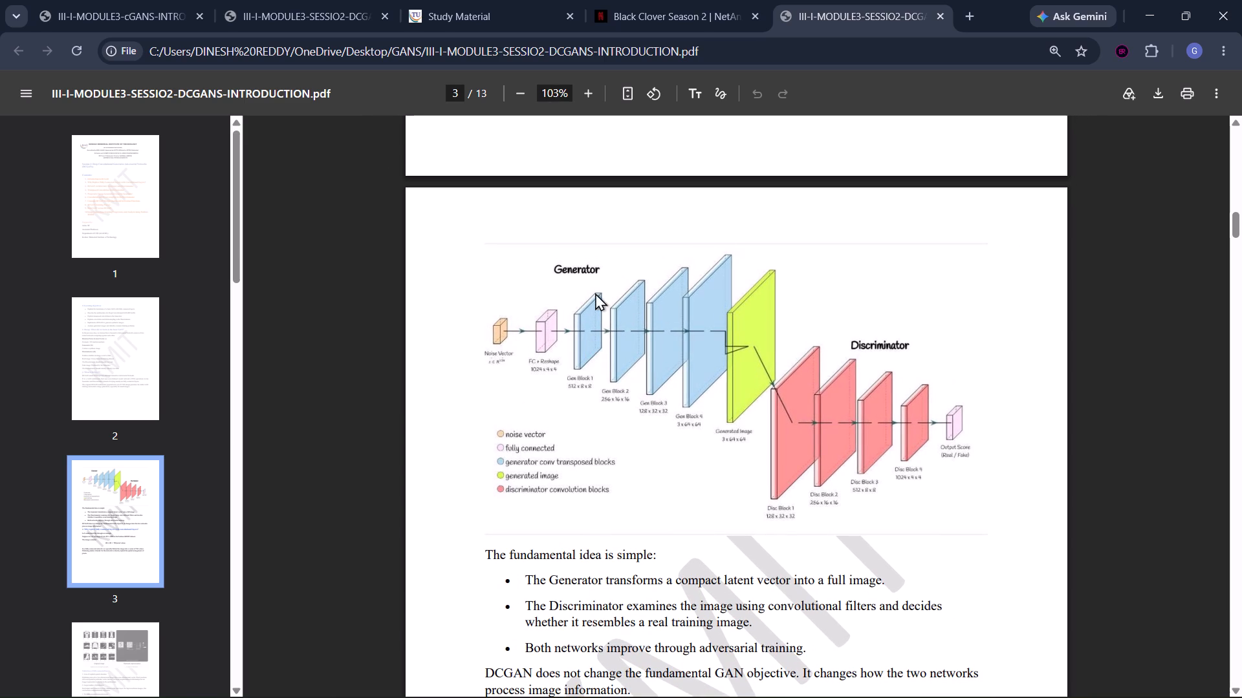
pyautogui.moveTo(604, 310); pyautogui.dragTo(604, 328)
pyautogui.moveTo(562, 320); pyautogui.dragTo(616, 353)
pyautogui.moveTo(588, 339); pyautogui.dragTo(635, 460)
# Skim the pages around the architecture diagram, from the end of section 3 on page 2 to the Fashion-MNIST figure on page 4.
pyautogui.middleClick(571, 483)
pyautogui.middleClick(681, 637)
pyautogui.middleClick(652, 524)
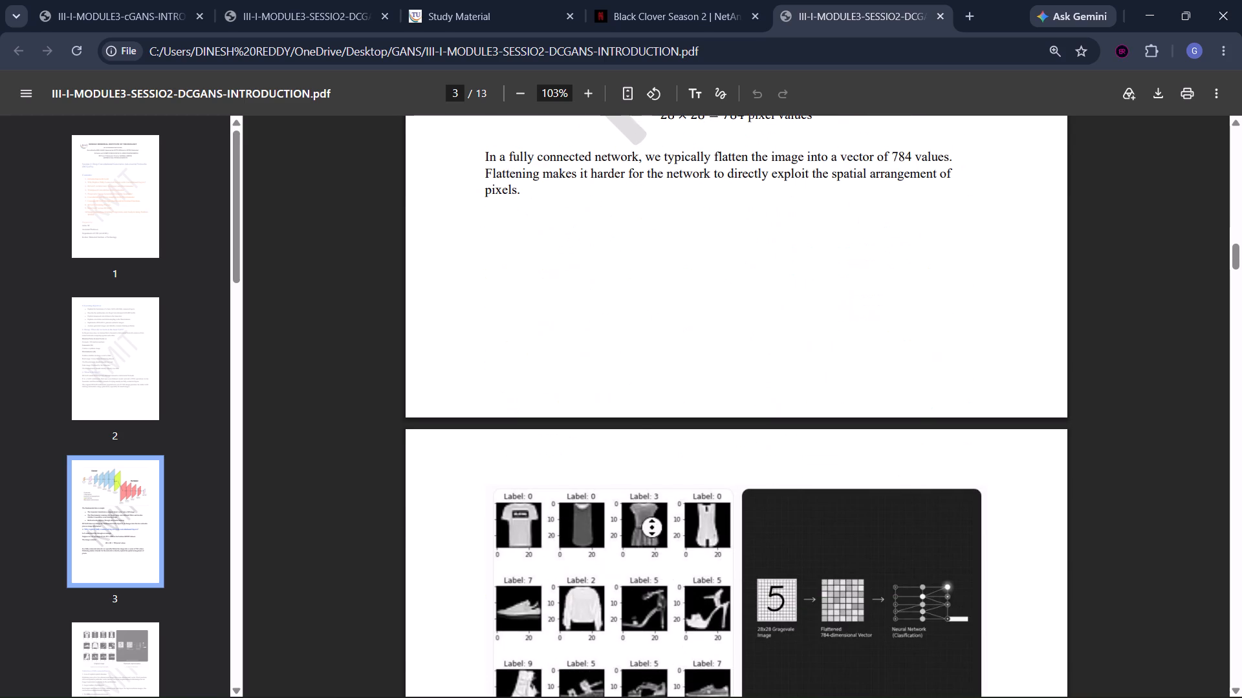
pyautogui.middleClick(640, 434)
pyautogui.middleClick(640, 434)
pyautogui.scroll(-1, 640, 434)
pyautogui.scroll(1, 640, 432)
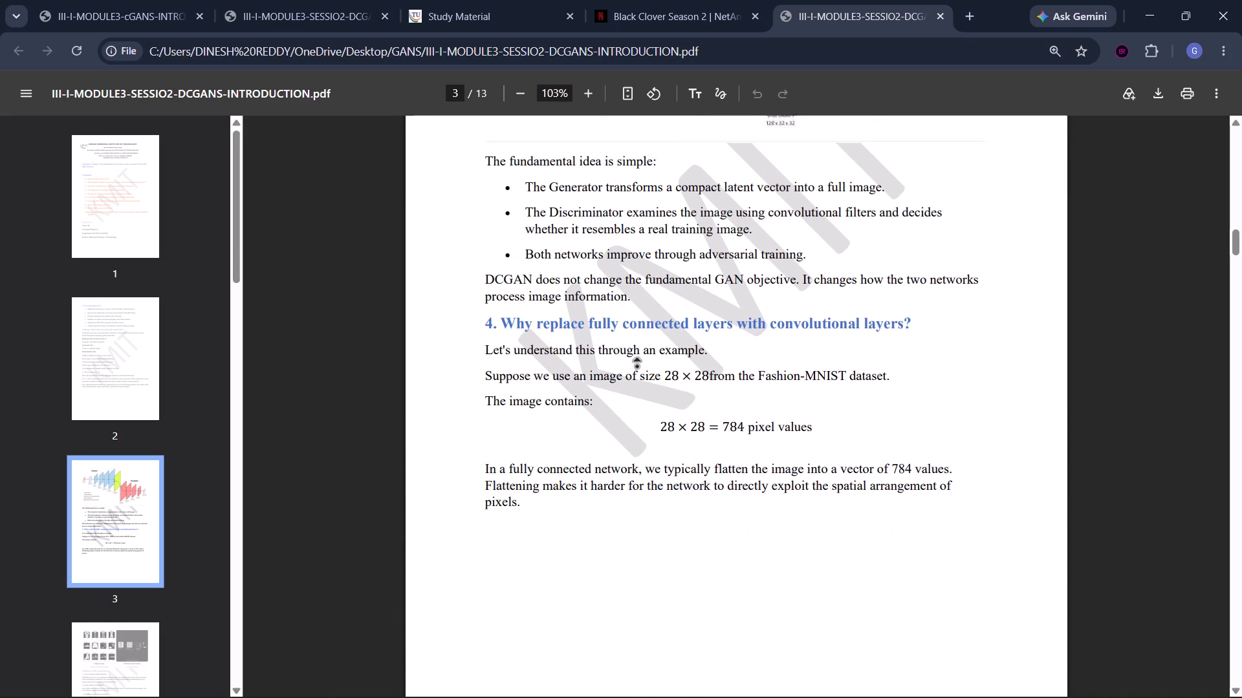
pyautogui.middleClick(637, 366)
pyautogui.scroll(2, 637, 367)
pyautogui.moveTo(592, 461); pyautogui.dragTo(594, 474, button='middle')
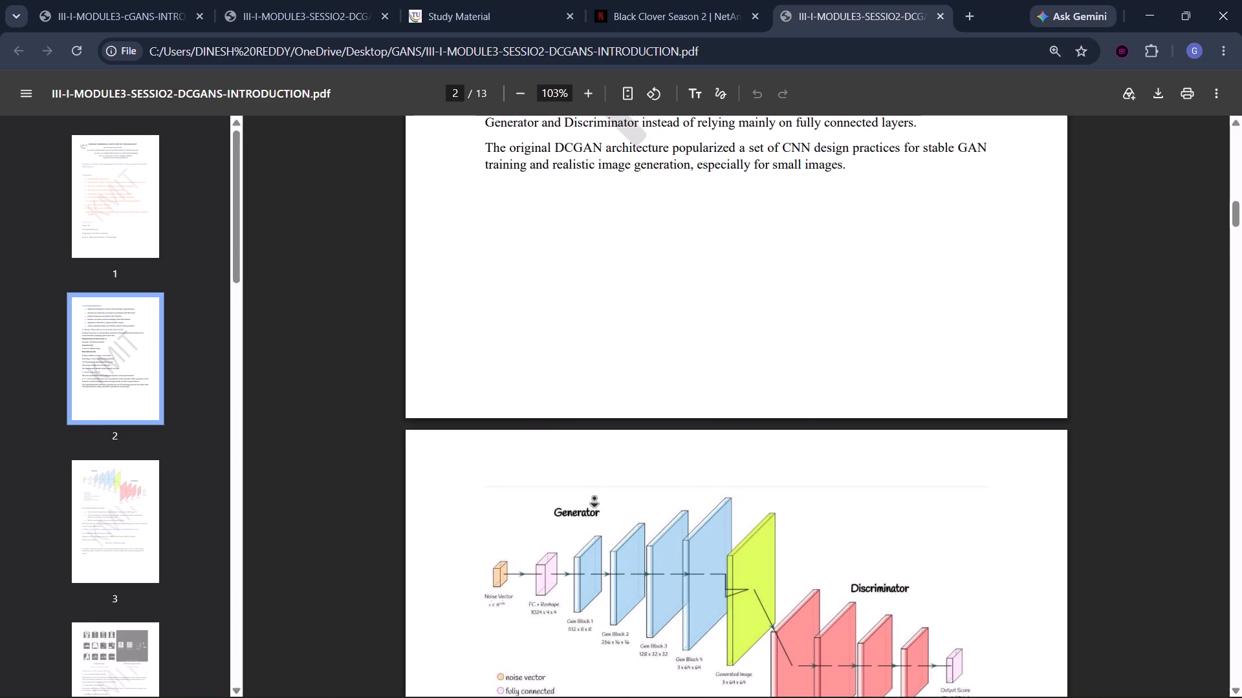
pyautogui.middleClick(599, 543)
pyautogui.scroll(1, 599, 543)
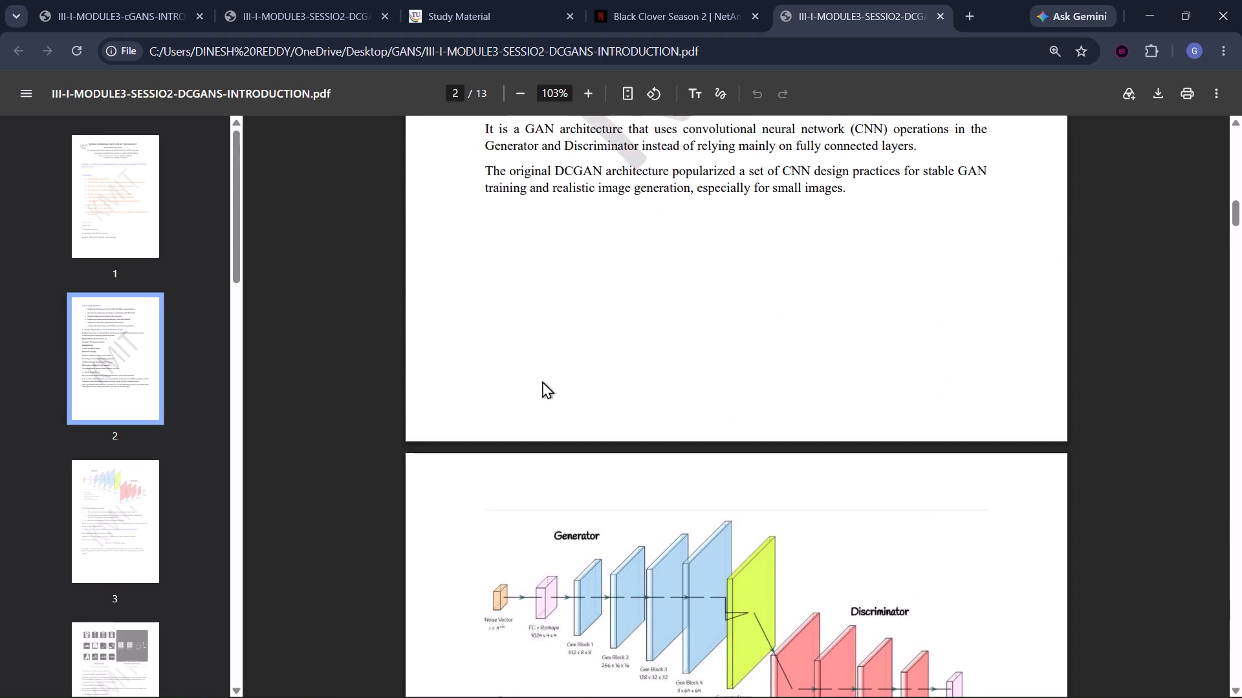
pyautogui.scroll(-1, 546, 386)
# Read the "The fundamental idea is simple" line and the Generator bullet on page 3, temporarily highlighting the text.
pyautogui.moveTo(488, 311); pyautogui.dragTo(560, 315)
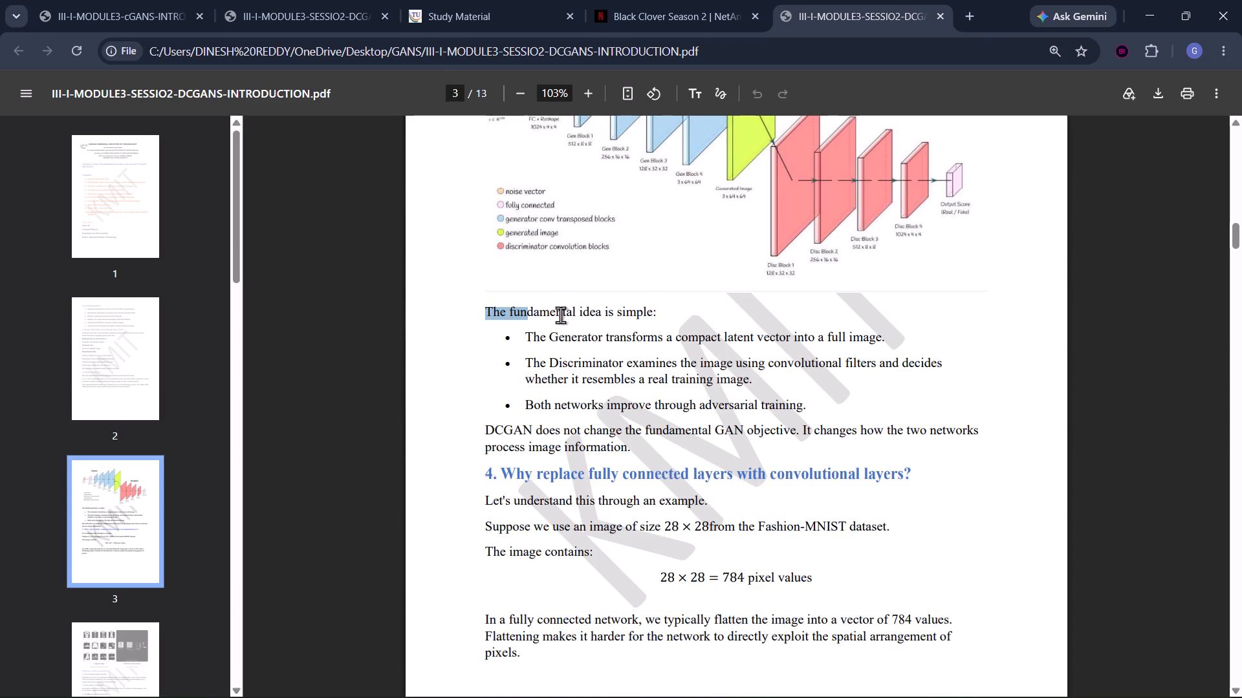
pyautogui.moveTo(560, 315); pyautogui.dragTo(665, 315)
pyautogui.click(665, 315)
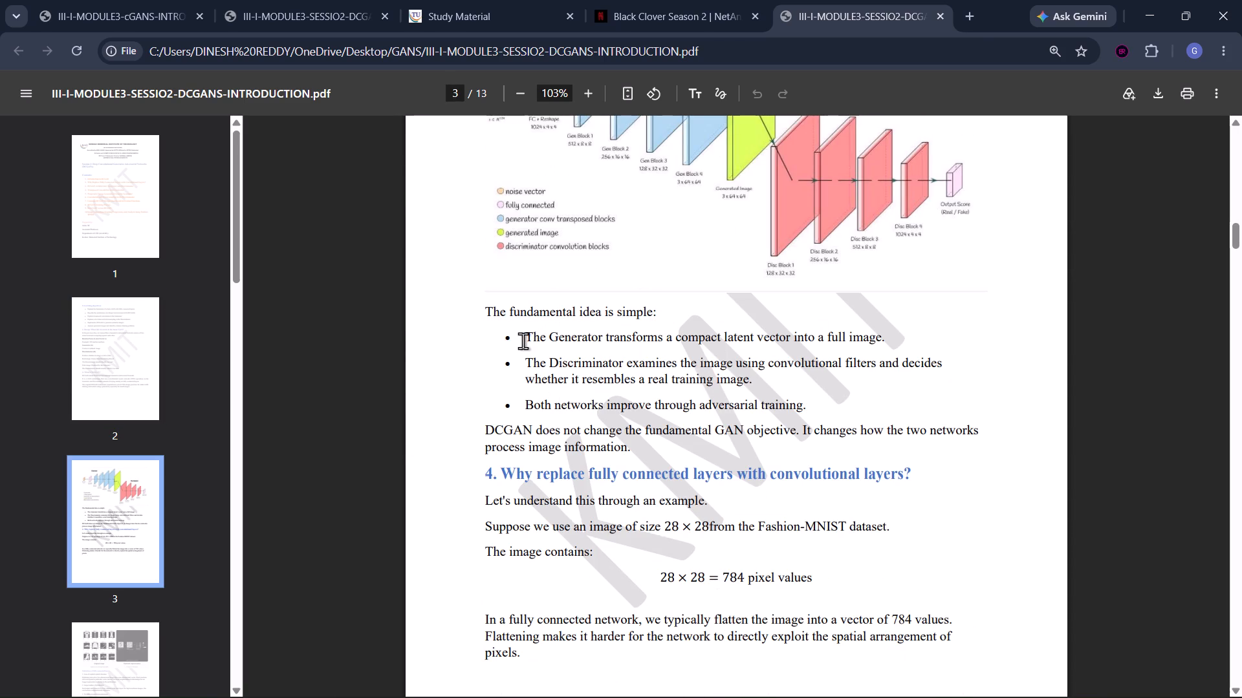
pyautogui.moveTo(523, 341); pyautogui.dragTo(697, 346)
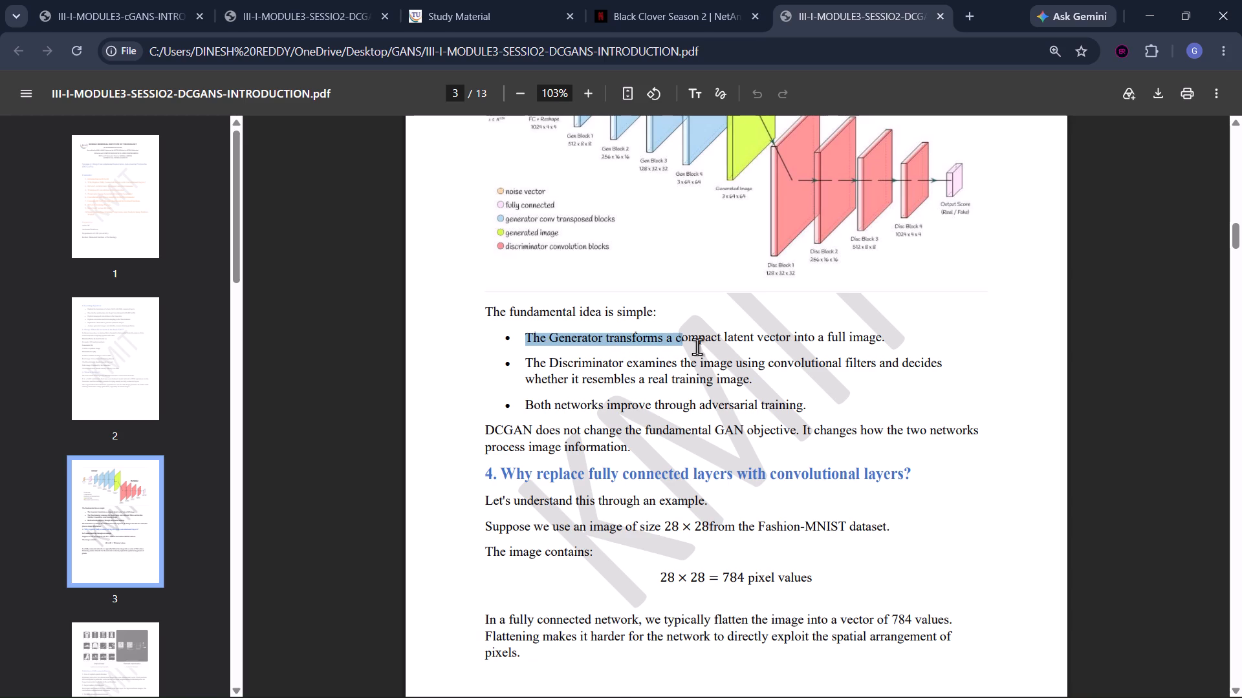
pyautogui.moveTo(697, 346); pyautogui.dragTo(877, 337)
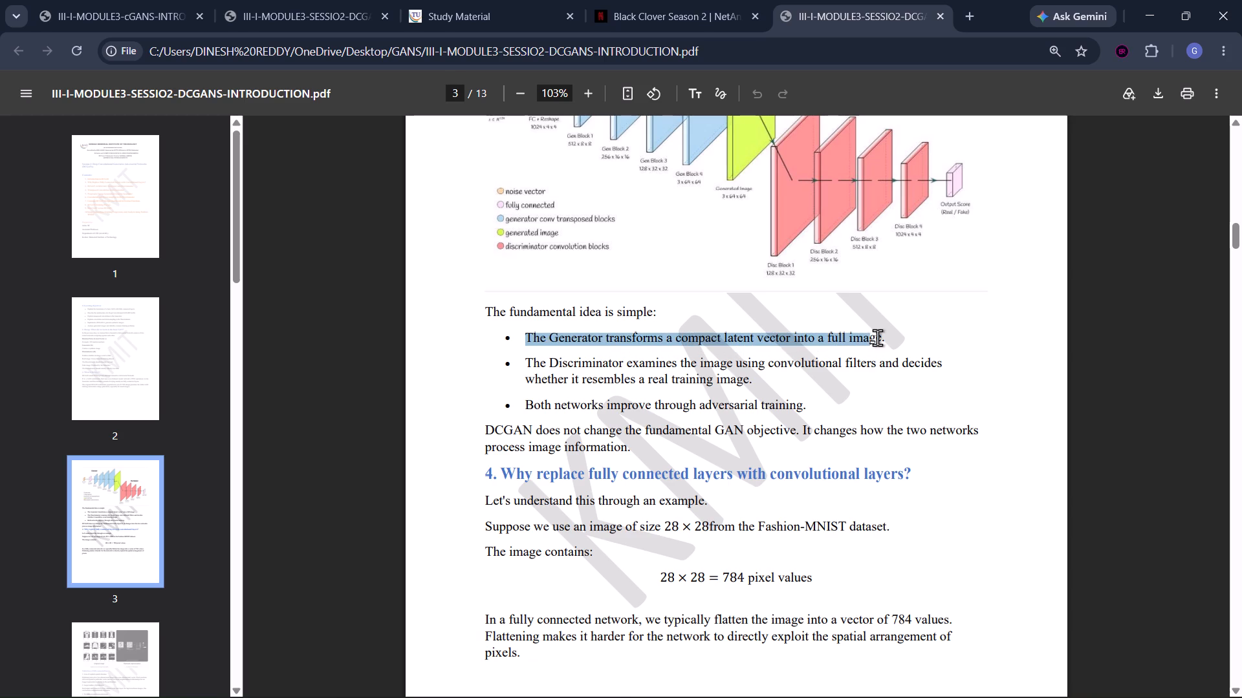
pyautogui.moveTo(877, 337); pyautogui.dragTo(886, 337)
pyautogui.click(886, 337)
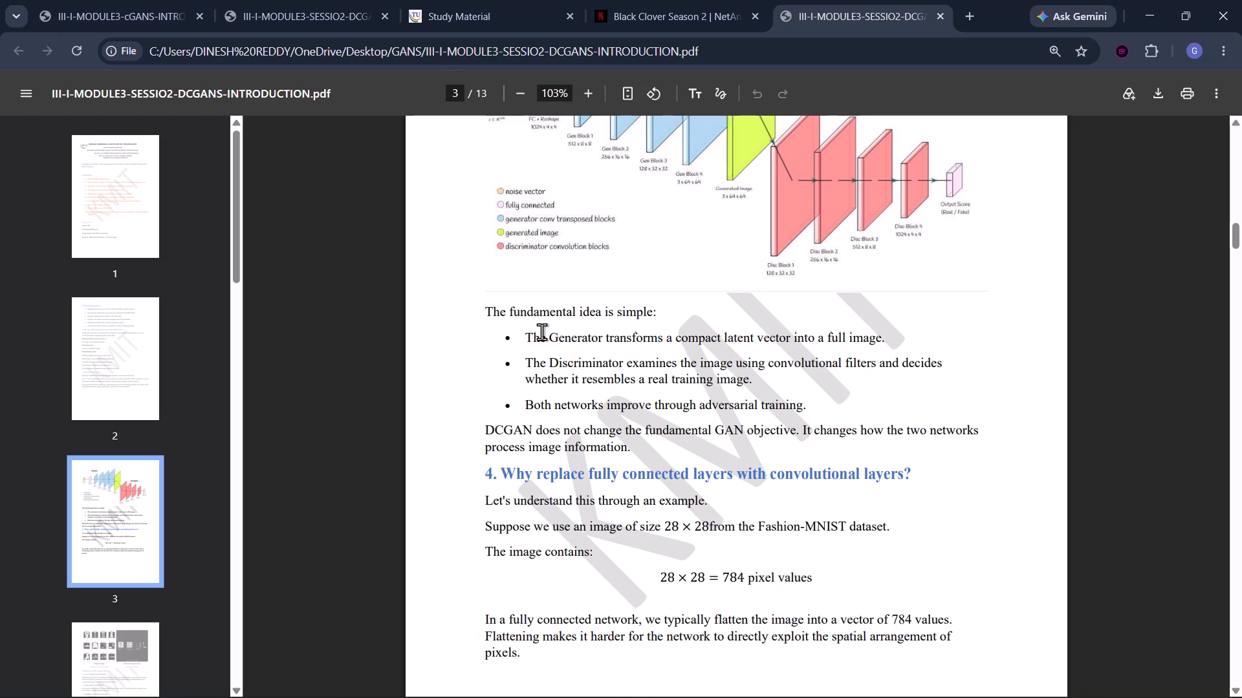
pyautogui.moveTo(527, 335); pyautogui.dragTo(526, 336)
pyautogui.moveTo(526, 336); pyautogui.dragTo(730, 347)
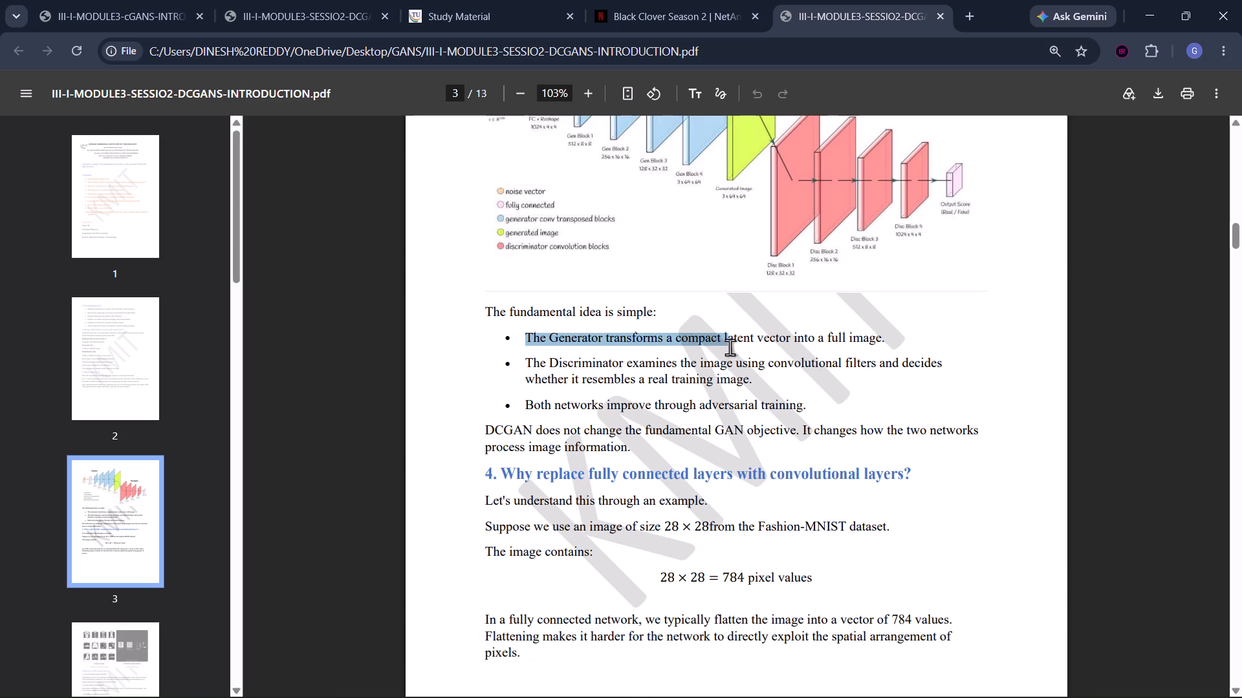
pyautogui.moveTo(730, 347); pyautogui.dragTo(887, 346)
pyautogui.click(887, 346)
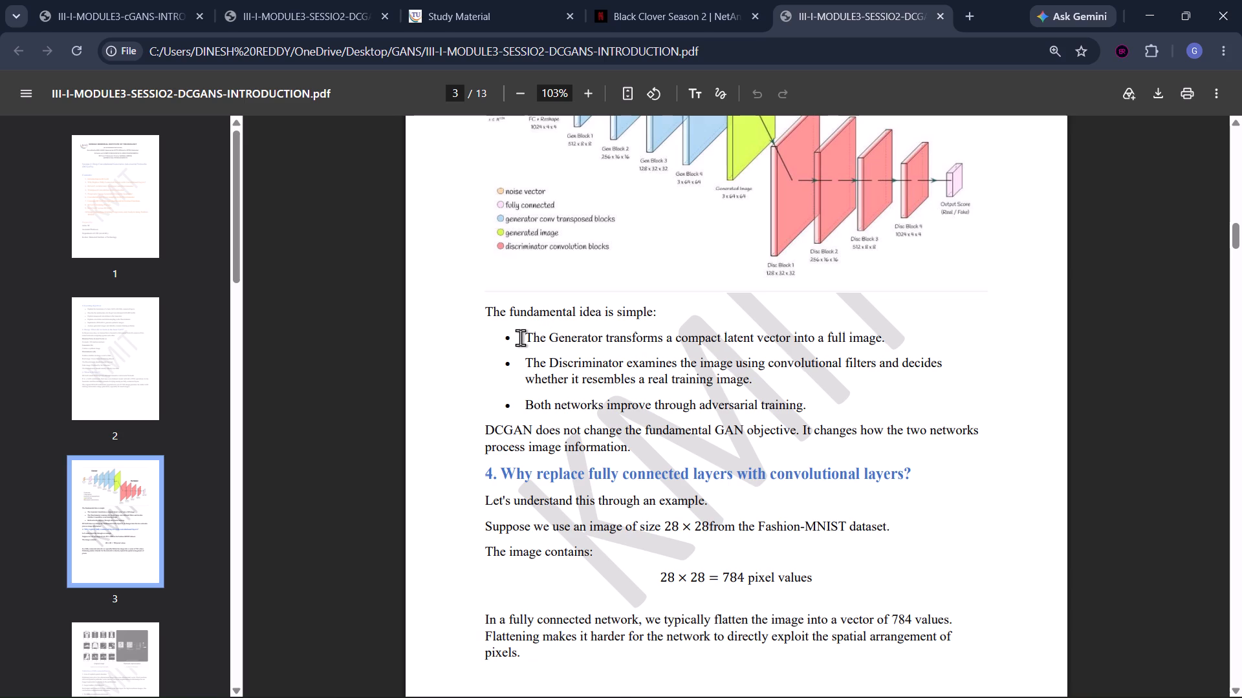
pyautogui.moveTo(520, 337); pyautogui.dragTo(727, 335)
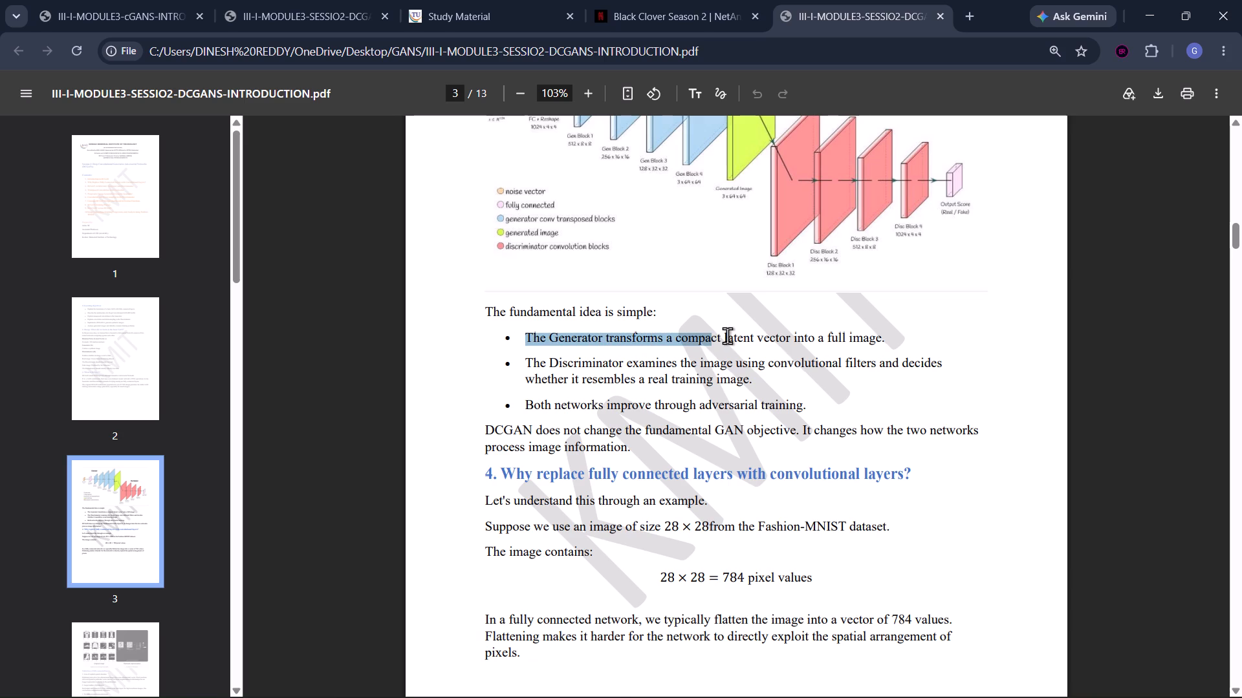
pyautogui.moveTo(727, 335); pyautogui.dragTo(888, 343)
pyautogui.click(888, 343)
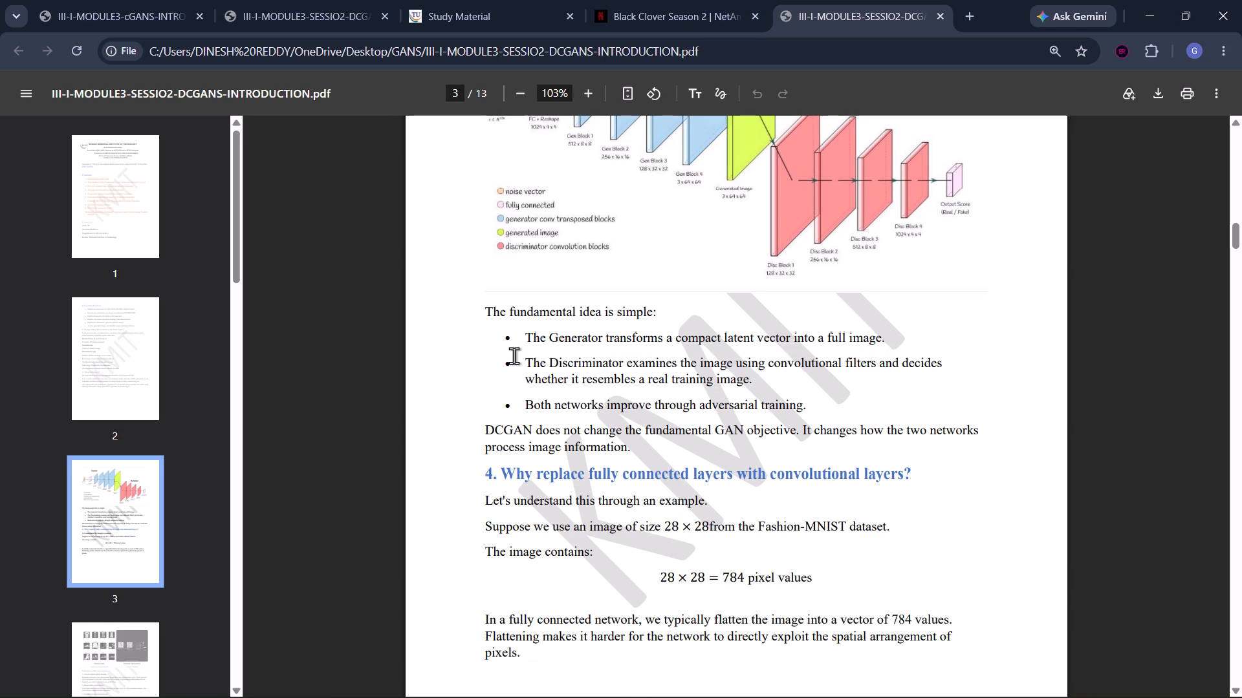
# Read the bullets on the Discriminator's convolutional filters and on adversarial training on page 3, temporarily highlighting their phrases.
pyautogui.moveTo(525, 357); pyautogui.dragTo(842, 372)
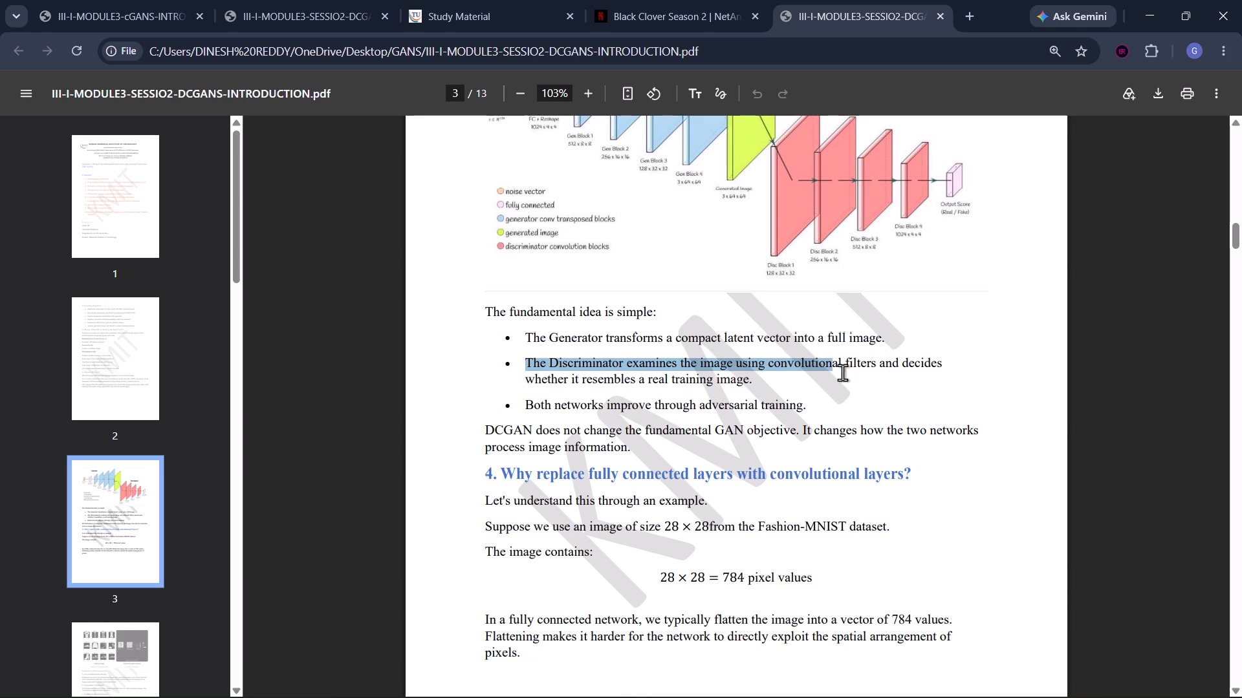
pyautogui.moveTo(842, 372); pyautogui.dragTo(955, 363)
pyautogui.click(956, 362)
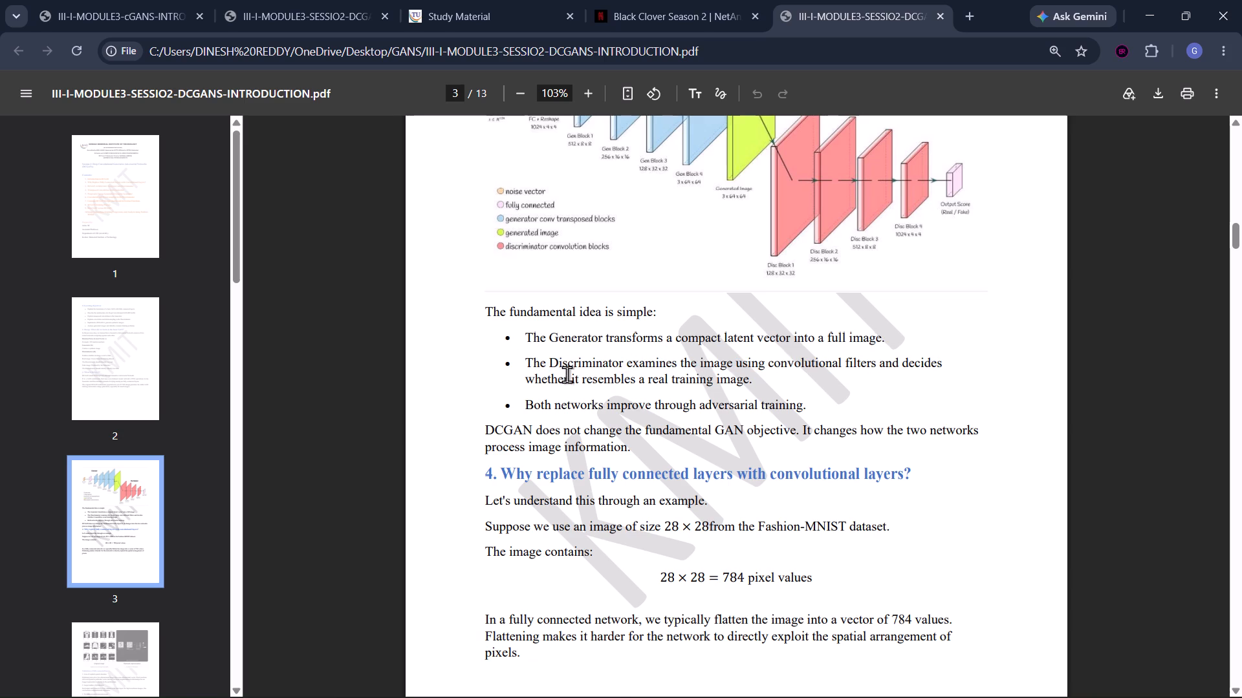
pyautogui.moveTo(524, 381); pyautogui.dragTo(649, 383)
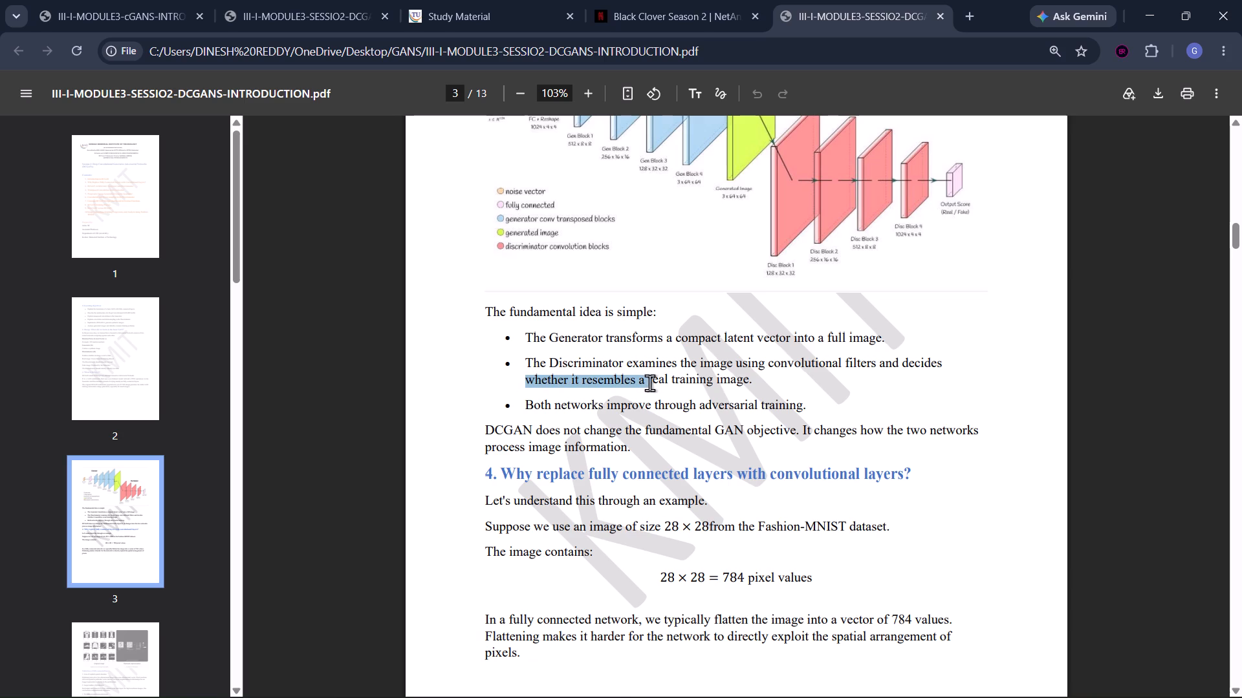
pyautogui.moveTo(649, 383); pyautogui.dragTo(765, 379)
pyautogui.click(765, 379)
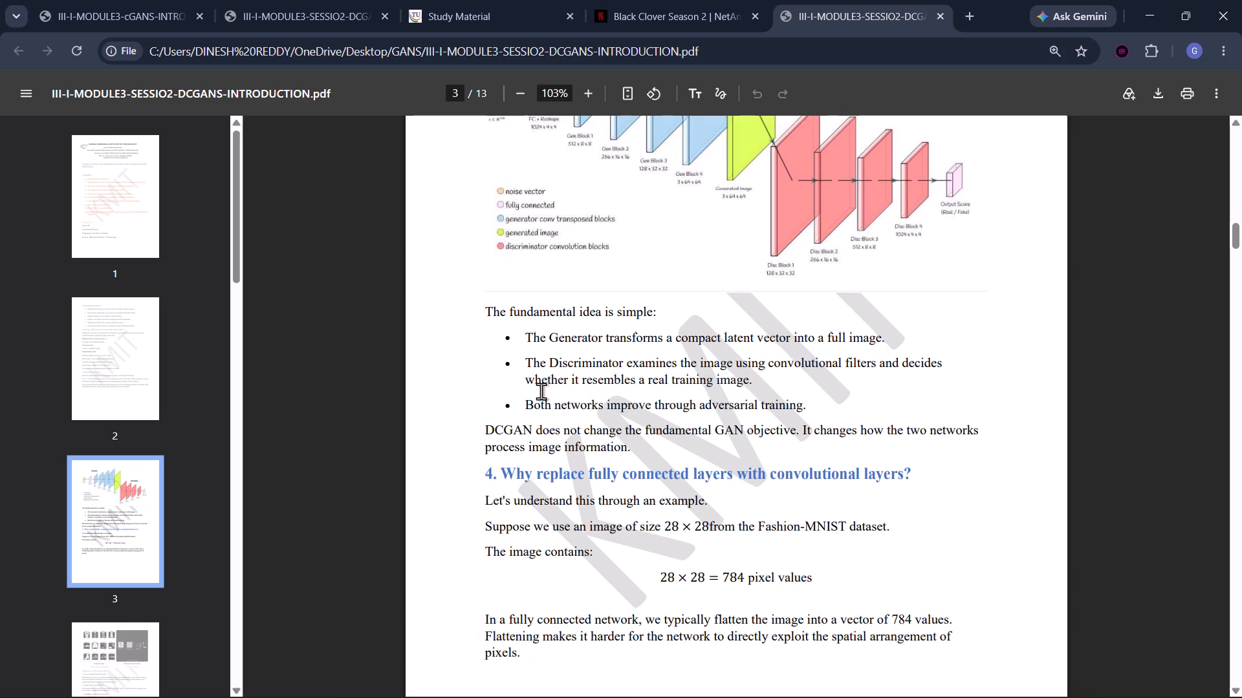
pyautogui.moveTo(539, 397); pyautogui.dragTo(708, 399)
pyautogui.click(708, 399)
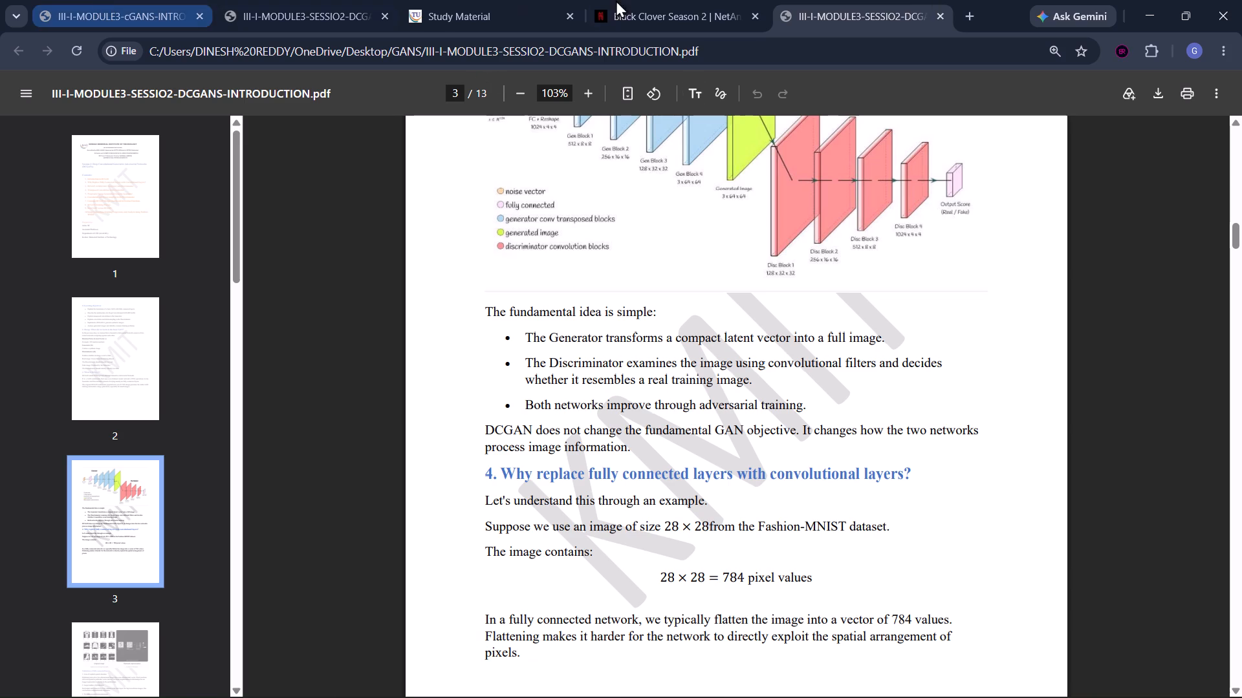
# Copy the word "DCGAN" from the heading "3. What is DCGAN?" on page 2.
pyautogui.middleClick(469, 314)
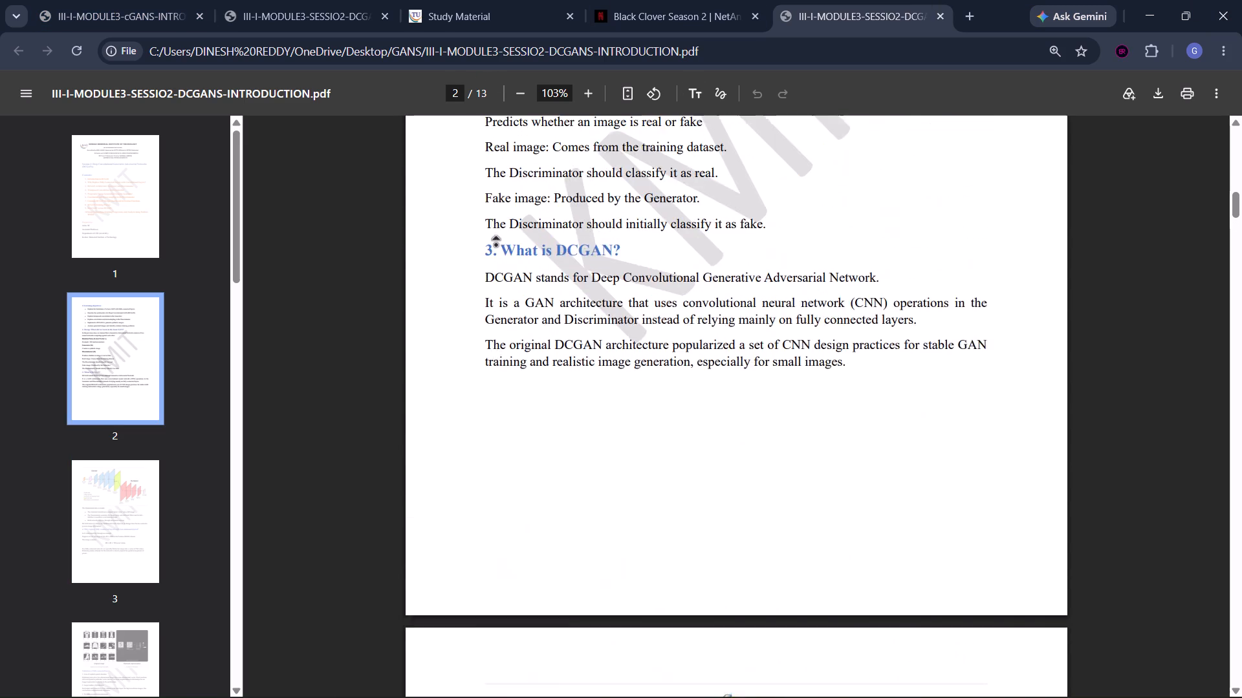
pyautogui.middleClick(496, 245)
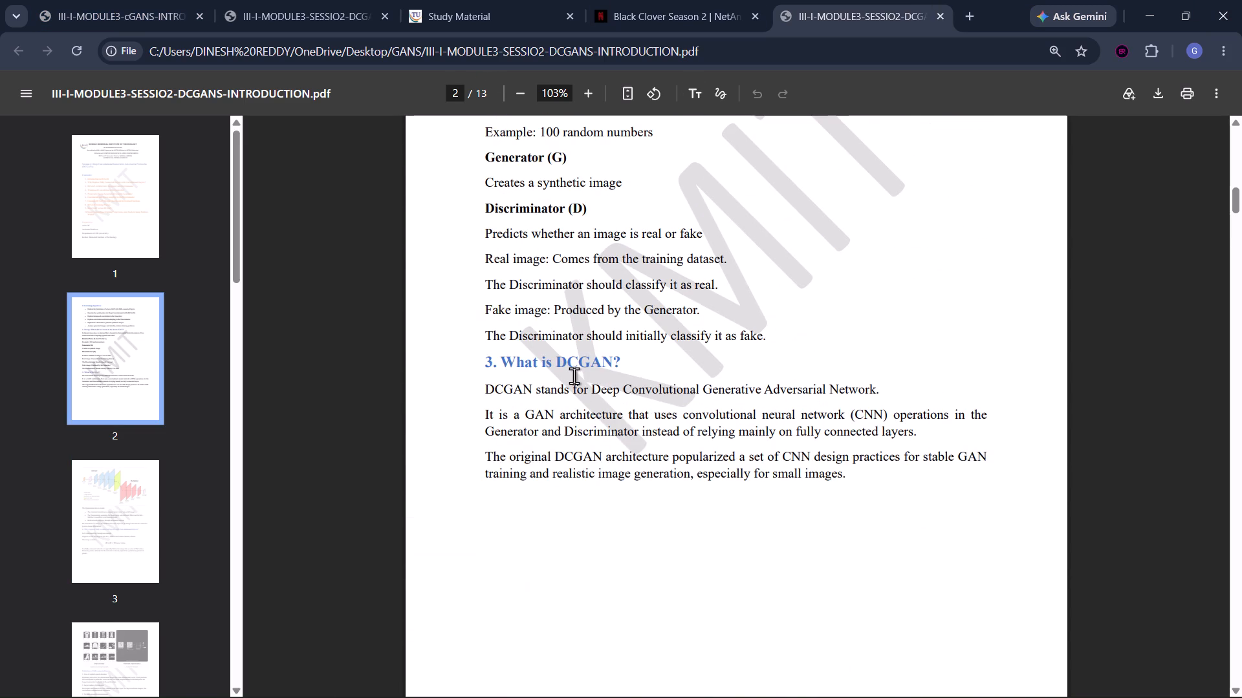
pyautogui.moveTo(558, 362); pyautogui.dragTo(613, 361)
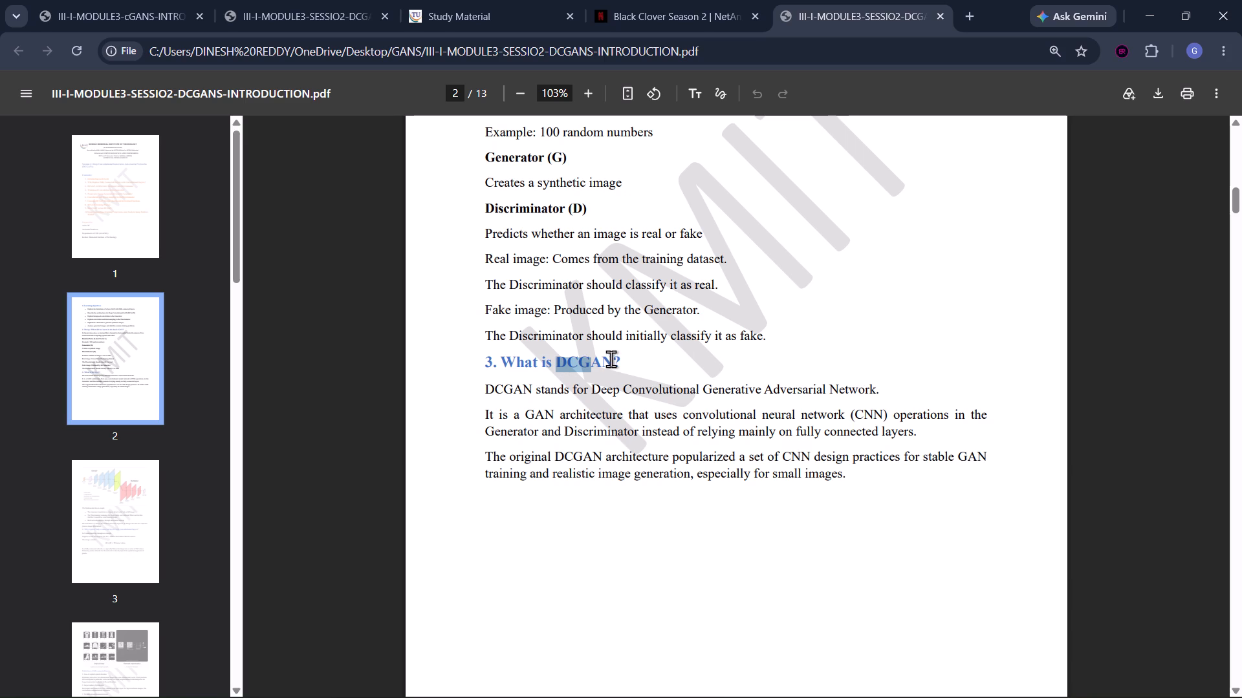
pyautogui.hotkey('ctrl', 'c')
# Switch to the "gans" Word document, add blank lines below the Challenges in GANs list to reach a new page, and paste "DCGAN".
pyautogui.hotkey('alt', 'Tab')
pyautogui.hotkey('alt', 'Tab')
pyautogui.hotkey('alt', 'Tab')
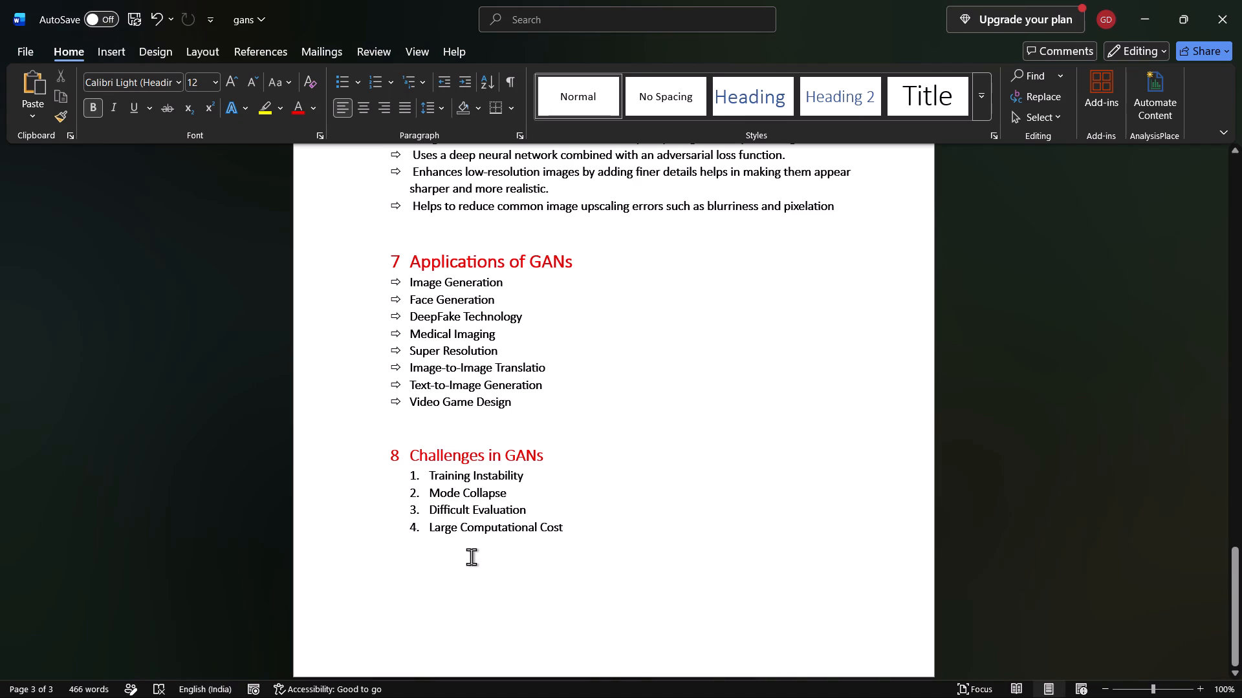
pyautogui.press('Tab')
pyautogui.press('Tab')
pyautogui.press('Tab')
pyautogui.press('Tab')
pyautogui.scroll(-1, 491, 552)
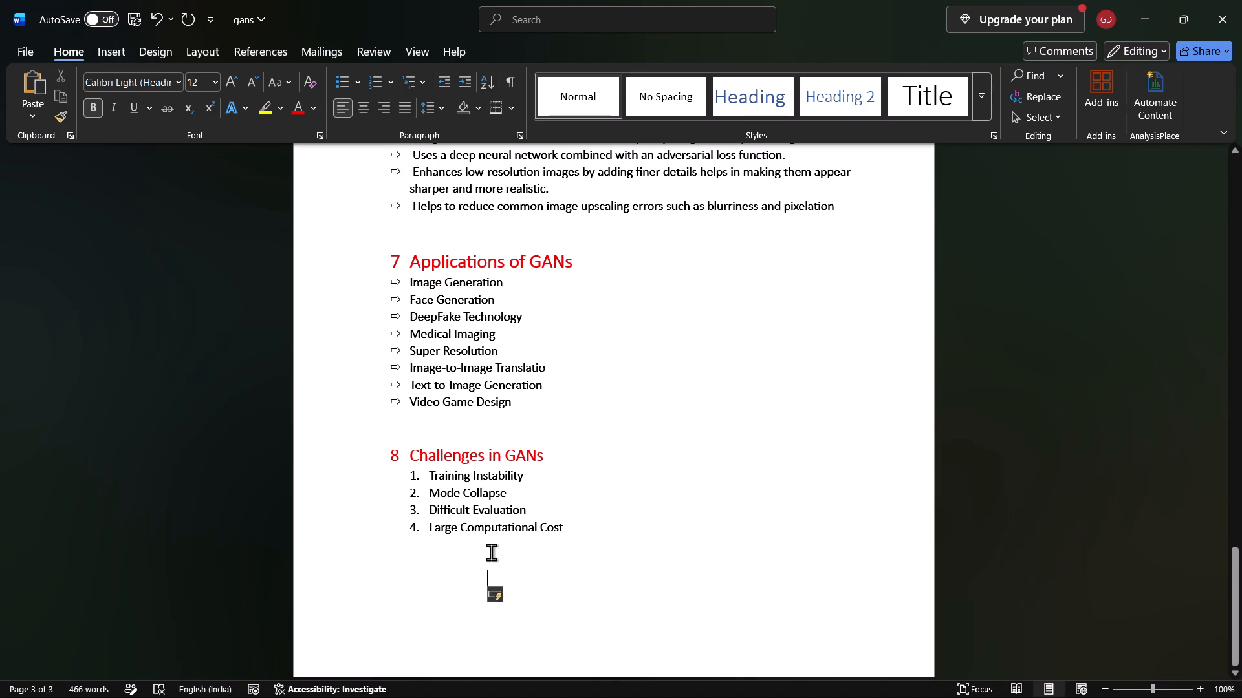
pyautogui.scroll(-1, 491, 552)
pyautogui.press('Return')
pyautogui.press('Return')
pyautogui.press('Return')
pyautogui.press('Return')
pyautogui.press('Return')
pyautogui.press('Return')
pyautogui.press('Return')
pyautogui.press('Return')
pyautogui.press('Return')
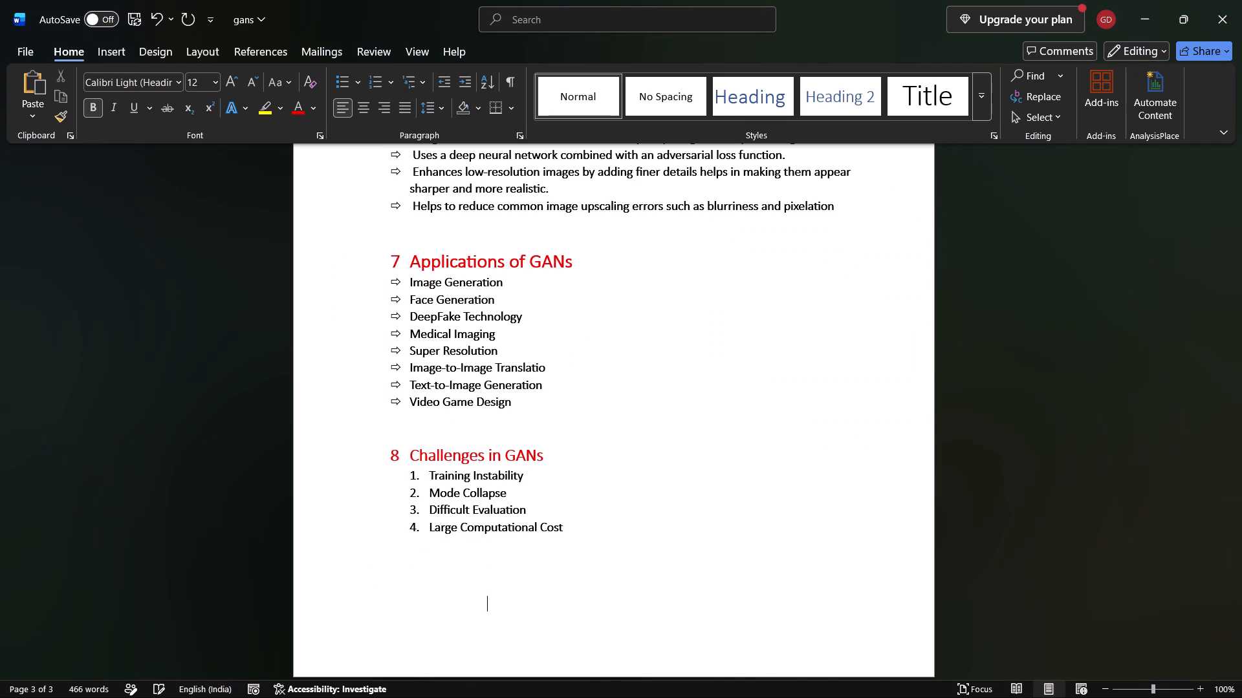
pyautogui.press('Return')
pyautogui.press('BackSpace')
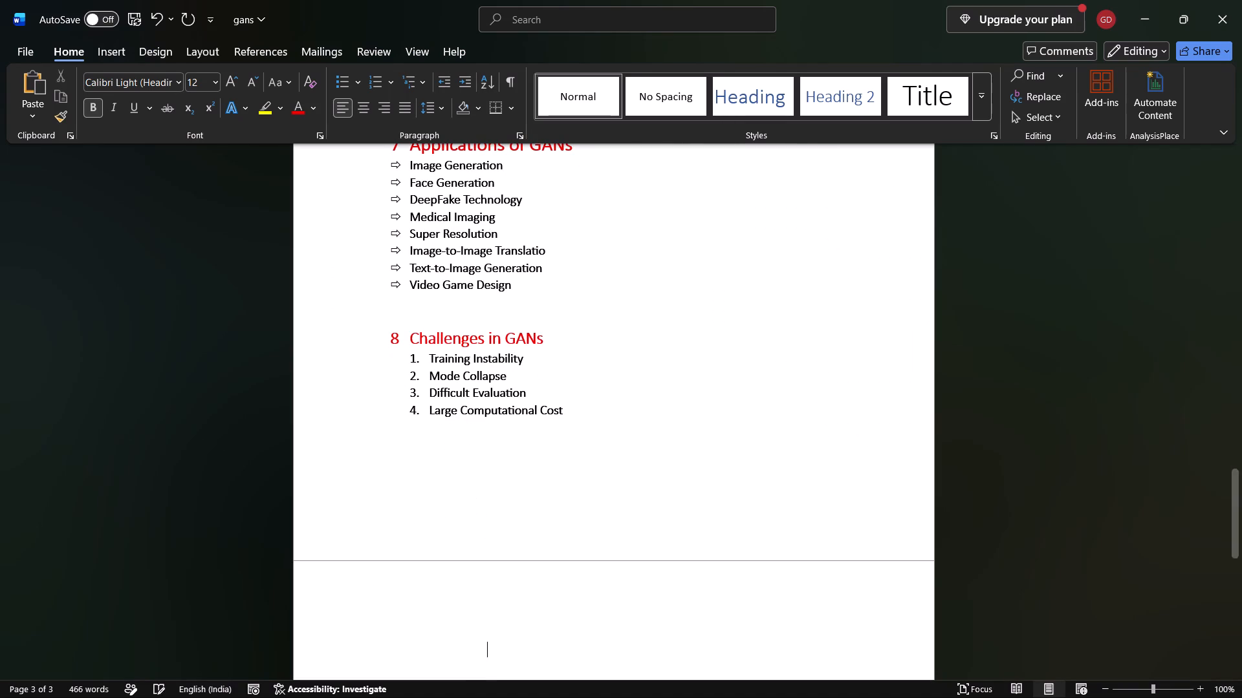
pyautogui.press('BackSpace')
pyautogui.press('BackSpace')
pyautogui.hotkey('ctrl', 'v')
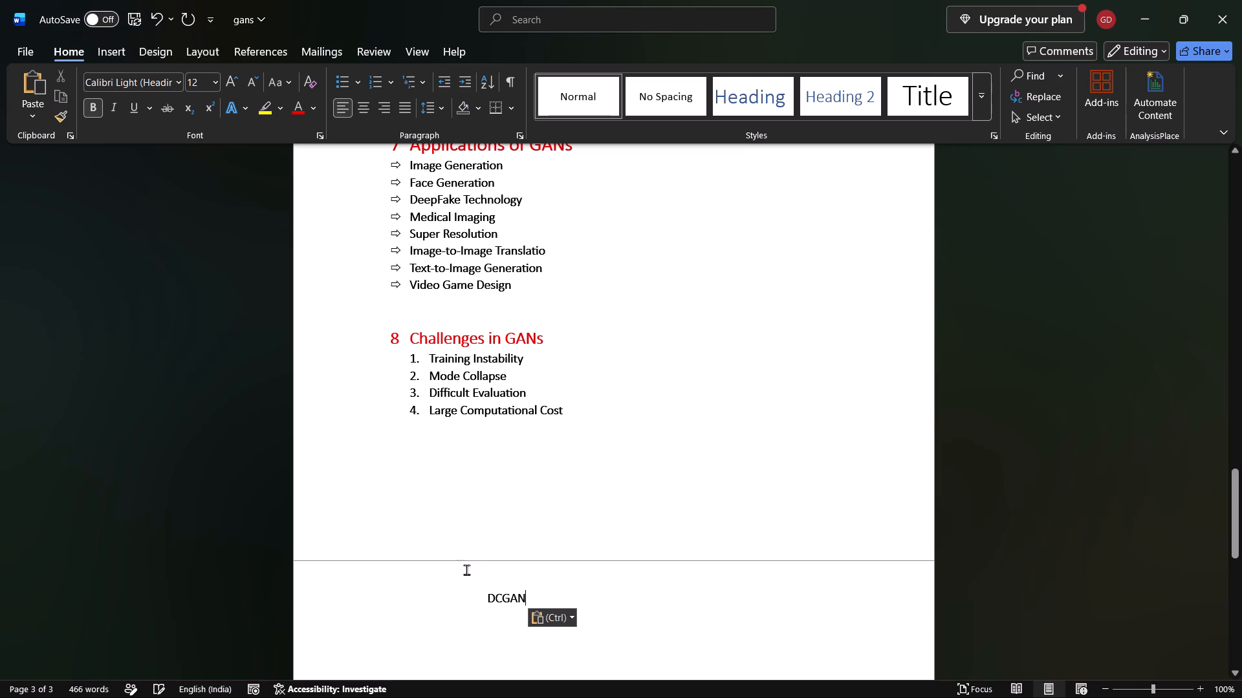
# Replace the pasted word with "Deep Convolutional Generative Adversarial Networks (DCGANs)", copied from the session title on page 1 of the PDF.
pyautogui.moveTo(466, 595); pyautogui.dragTo(525, 597)
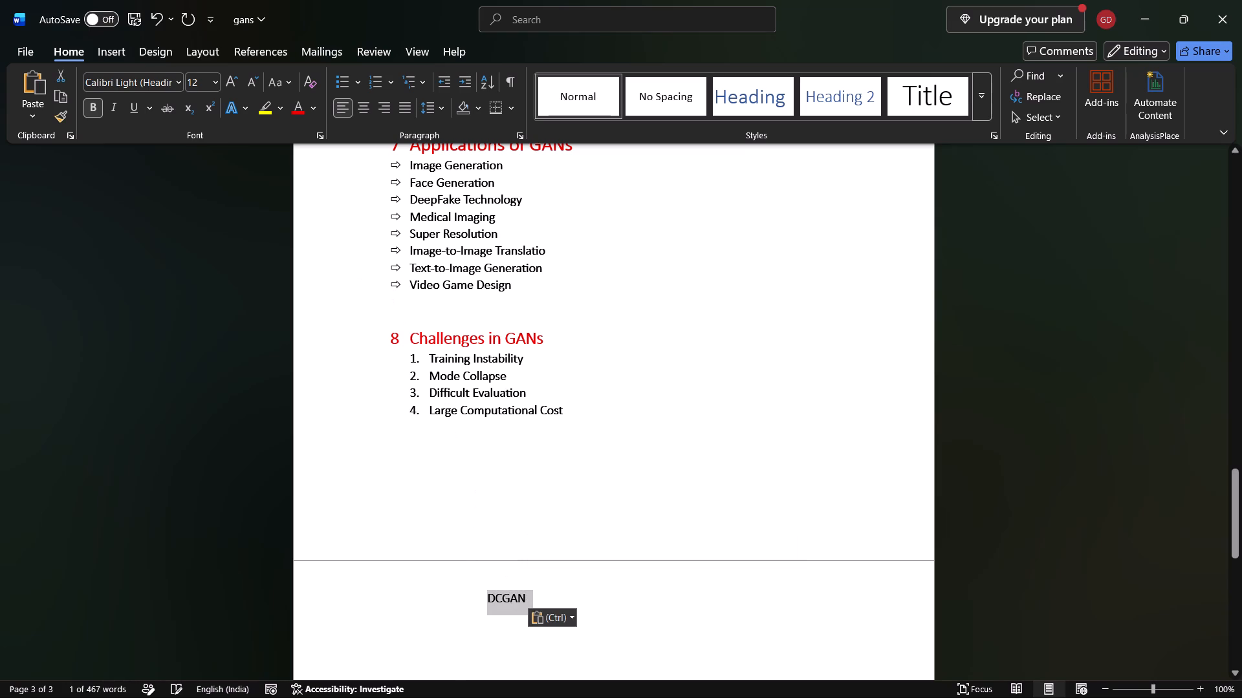
pyautogui.hotkey('alt', 'Tab')
pyautogui.scroll(7, 472, 53)
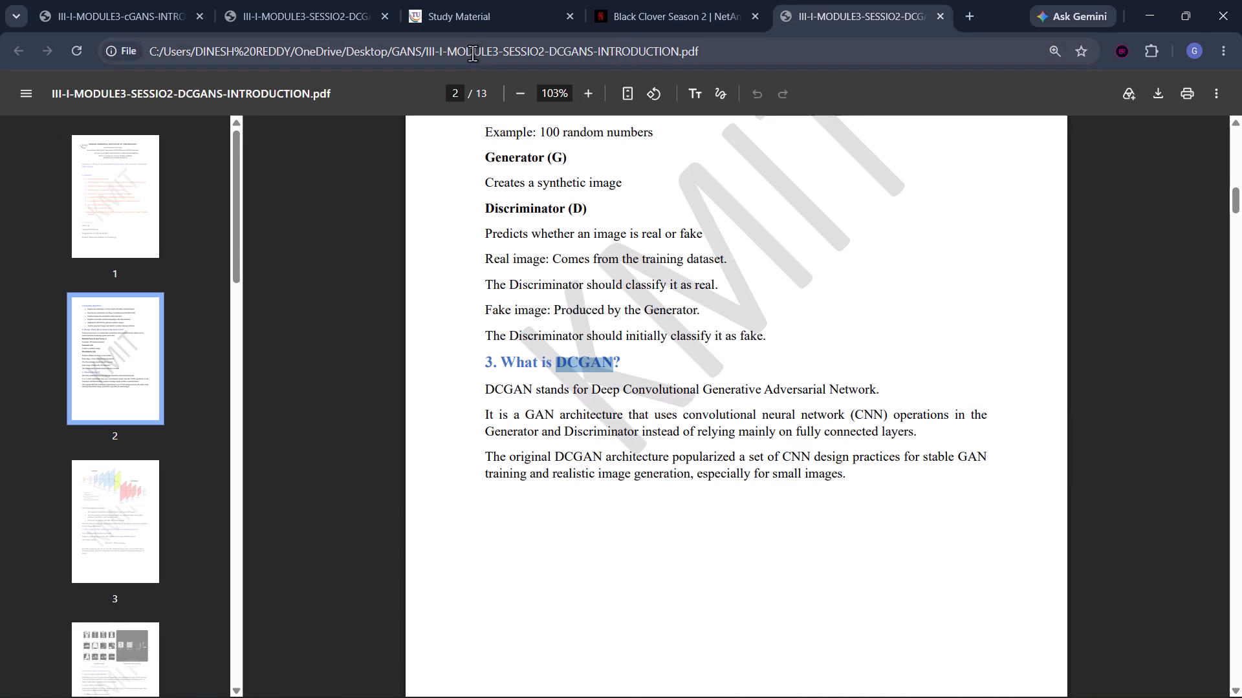
pyautogui.scroll(15, 799, 275)
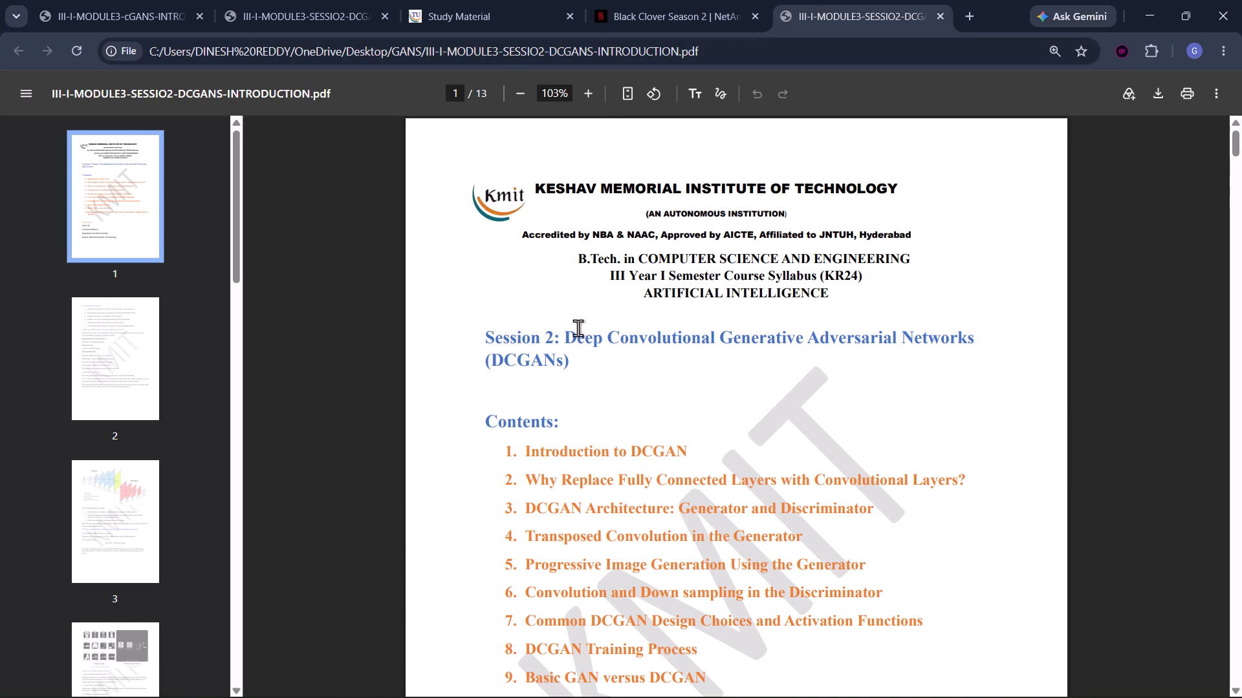
pyautogui.moveTo(562, 331); pyautogui.dragTo(569, 360)
pyautogui.hotkey('ctrl', 'c')
pyautogui.hotkey('alt', 'Tab')
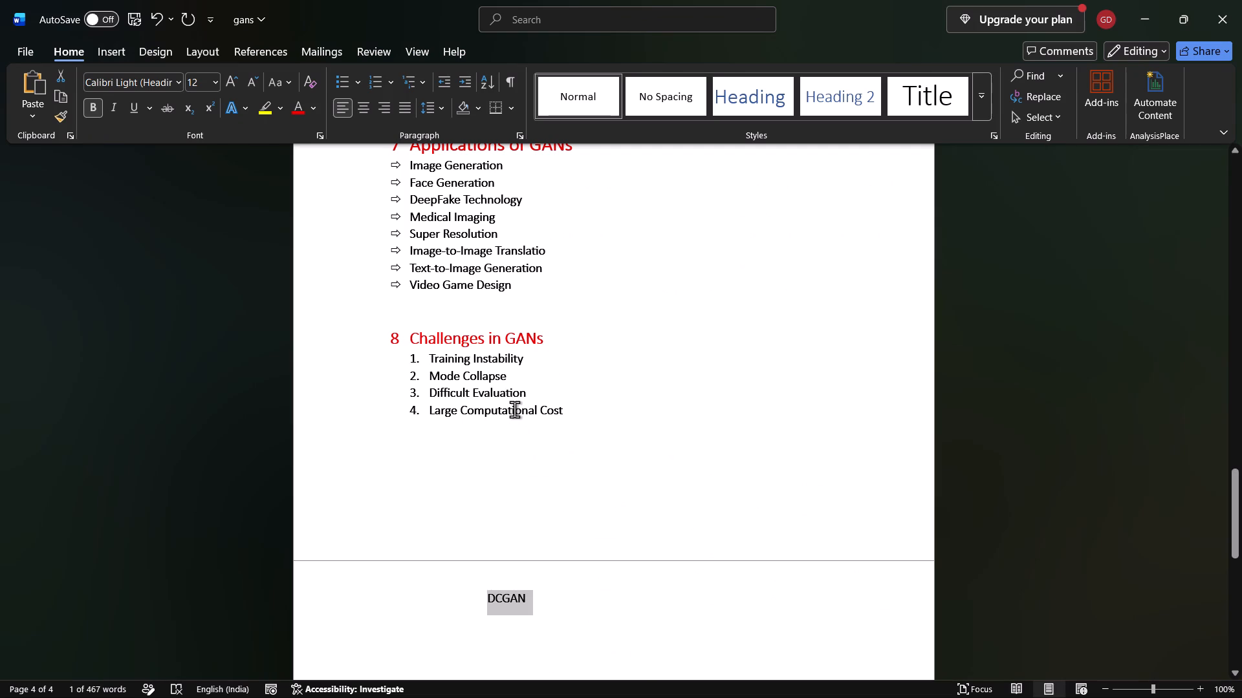
pyautogui.press('BackSpace')
pyautogui.hotkey('ctrl', 'v')
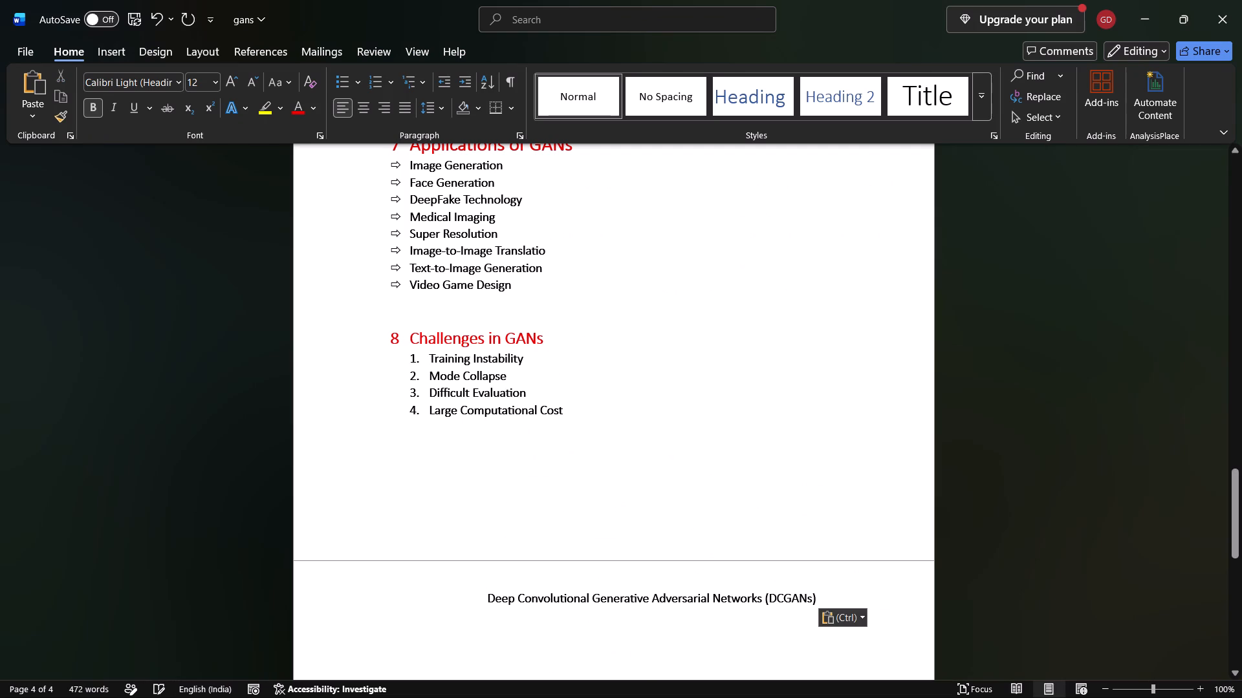
# Remove the indent in front of the new DCGANs title so it starts at the page margin.
pyautogui.click(485, 602)
pyautogui.press('BackSpace')
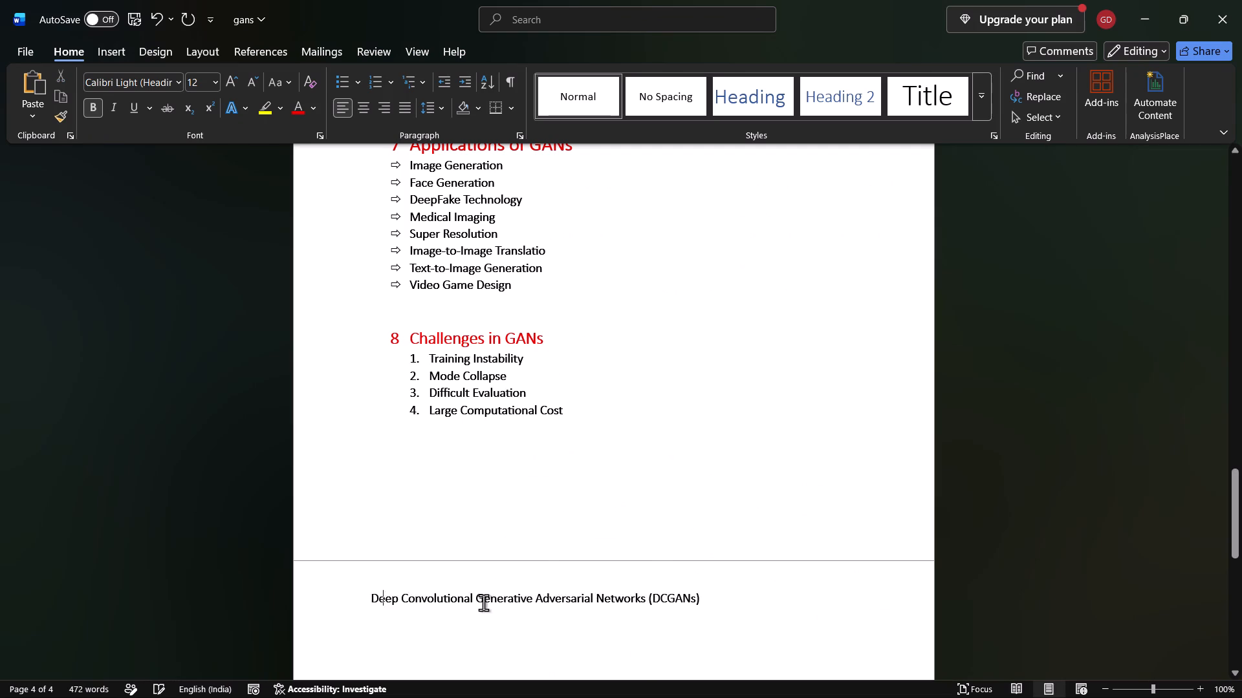
pyautogui.press('BackSpace')
pyautogui.press('Return')
# Enlarge the DCGANs title to font size 20 and highlight it in yellow.
pyautogui.moveTo(365, 599); pyautogui.dragTo(726, 628)
pyautogui.tripleClick(227, 78)
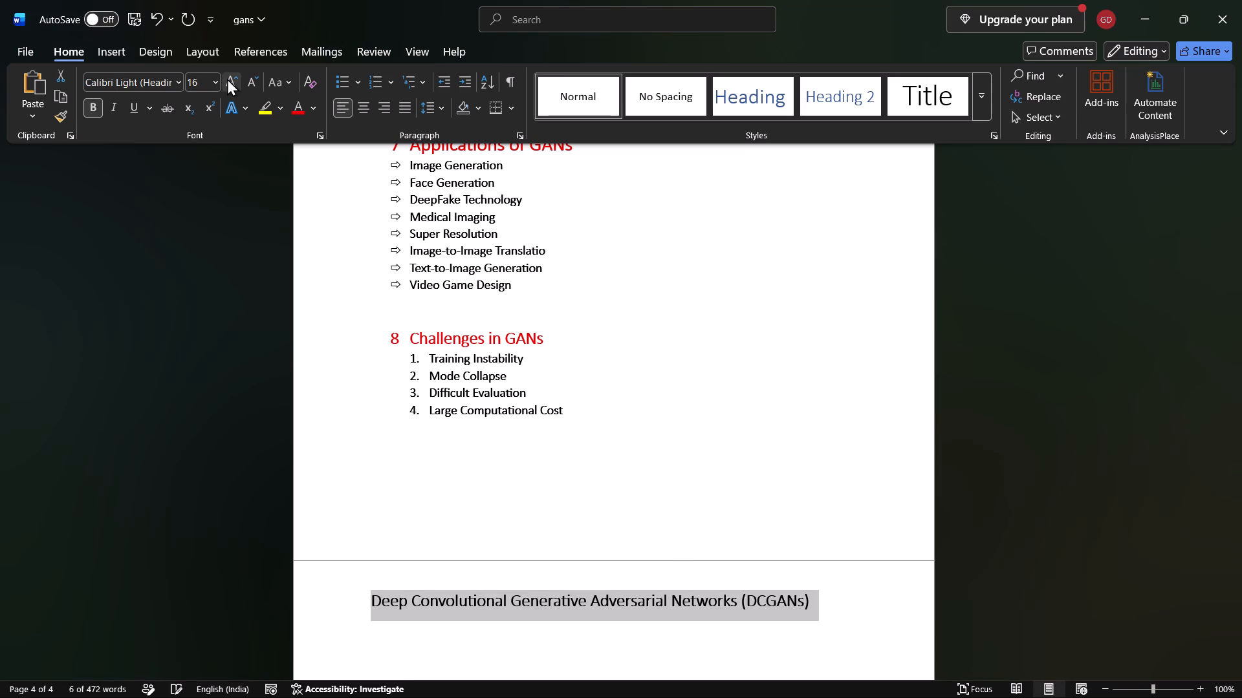
pyautogui.click(227, 78)
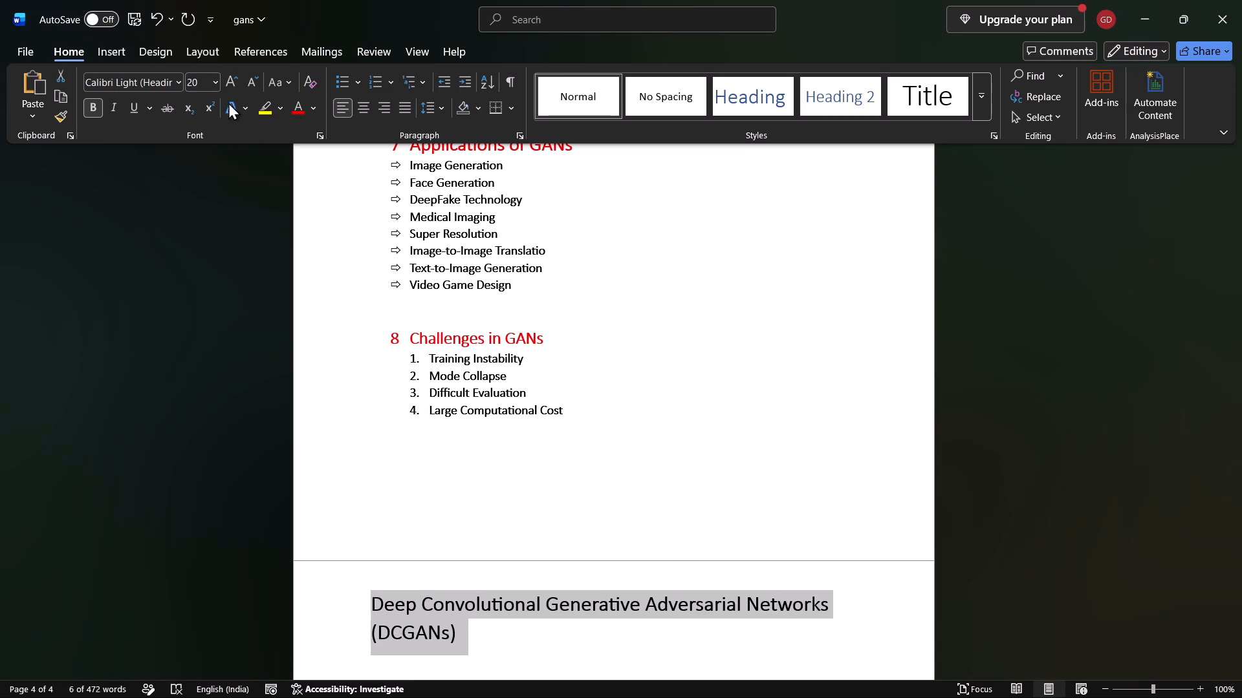
pyautogui.click(270, 103)
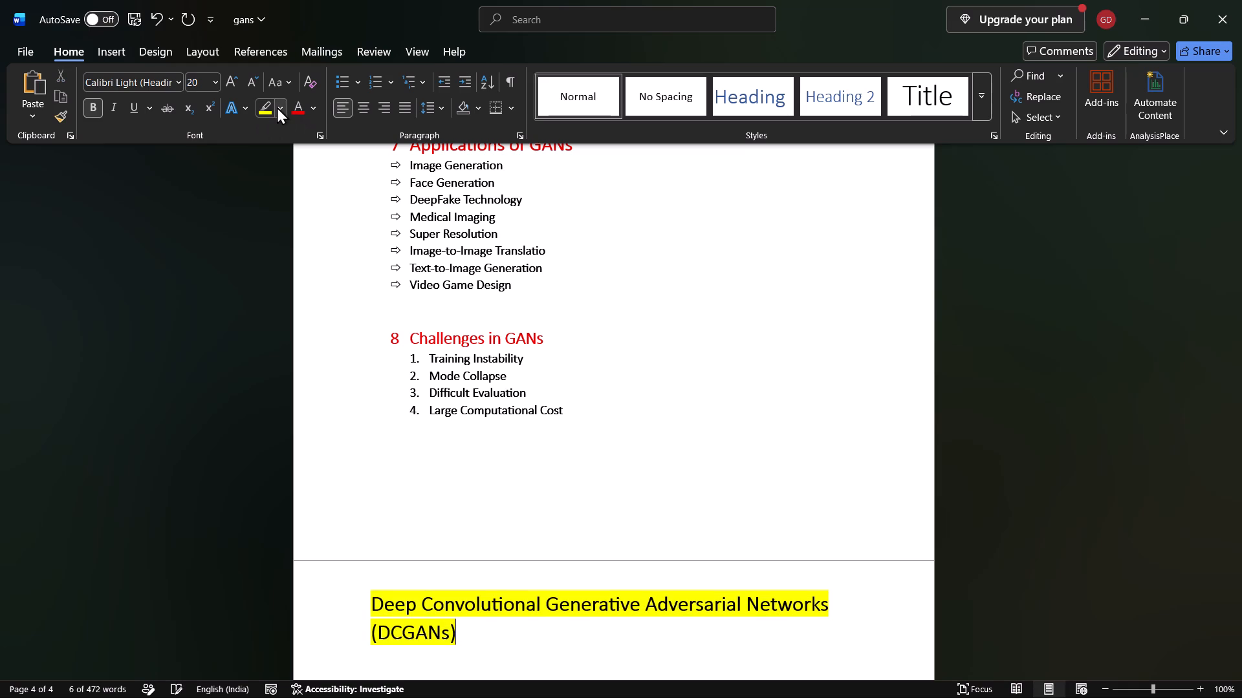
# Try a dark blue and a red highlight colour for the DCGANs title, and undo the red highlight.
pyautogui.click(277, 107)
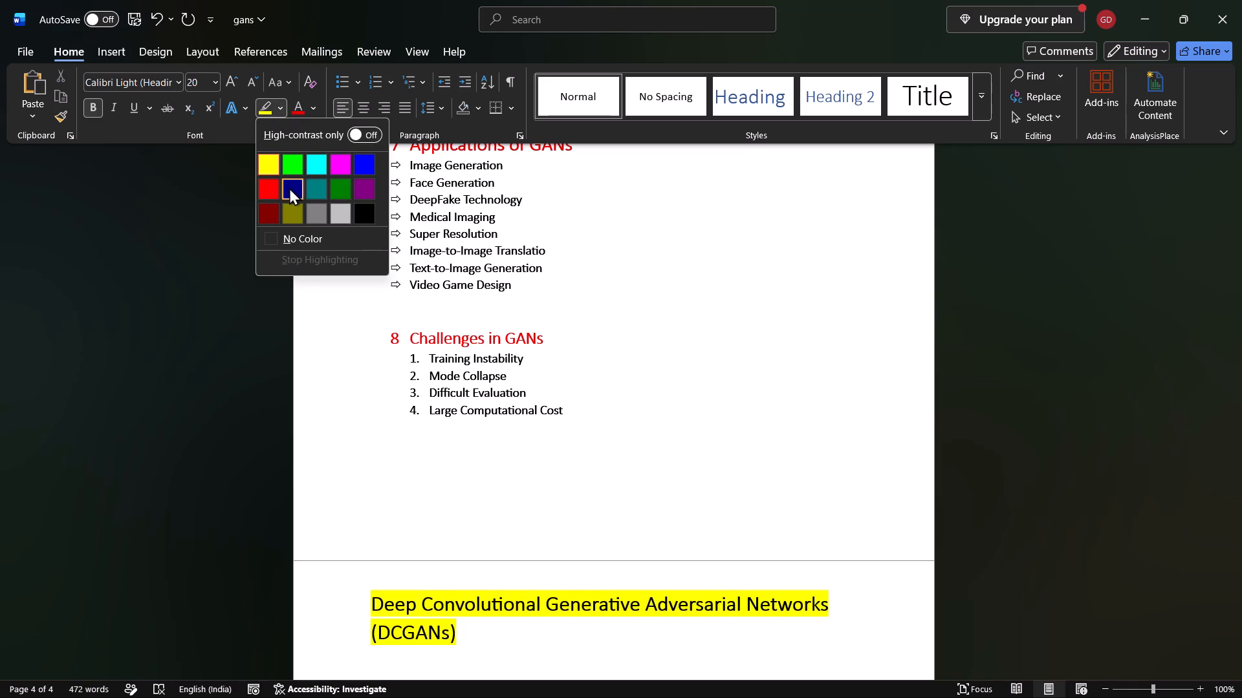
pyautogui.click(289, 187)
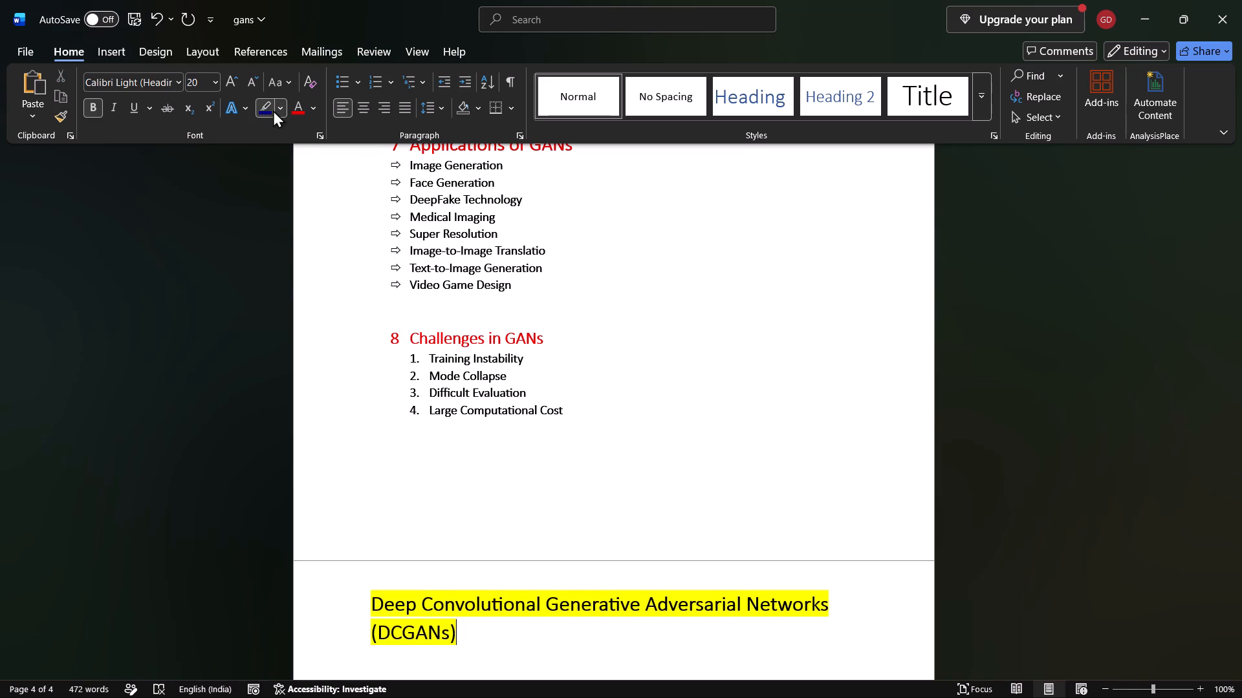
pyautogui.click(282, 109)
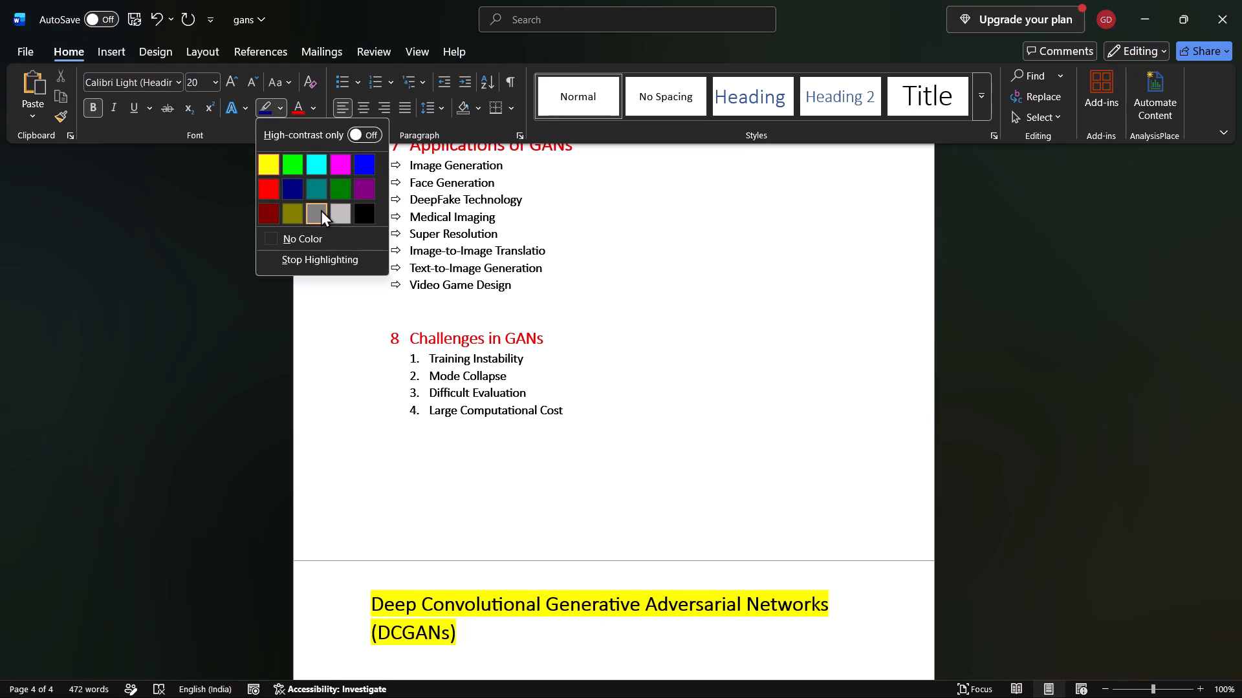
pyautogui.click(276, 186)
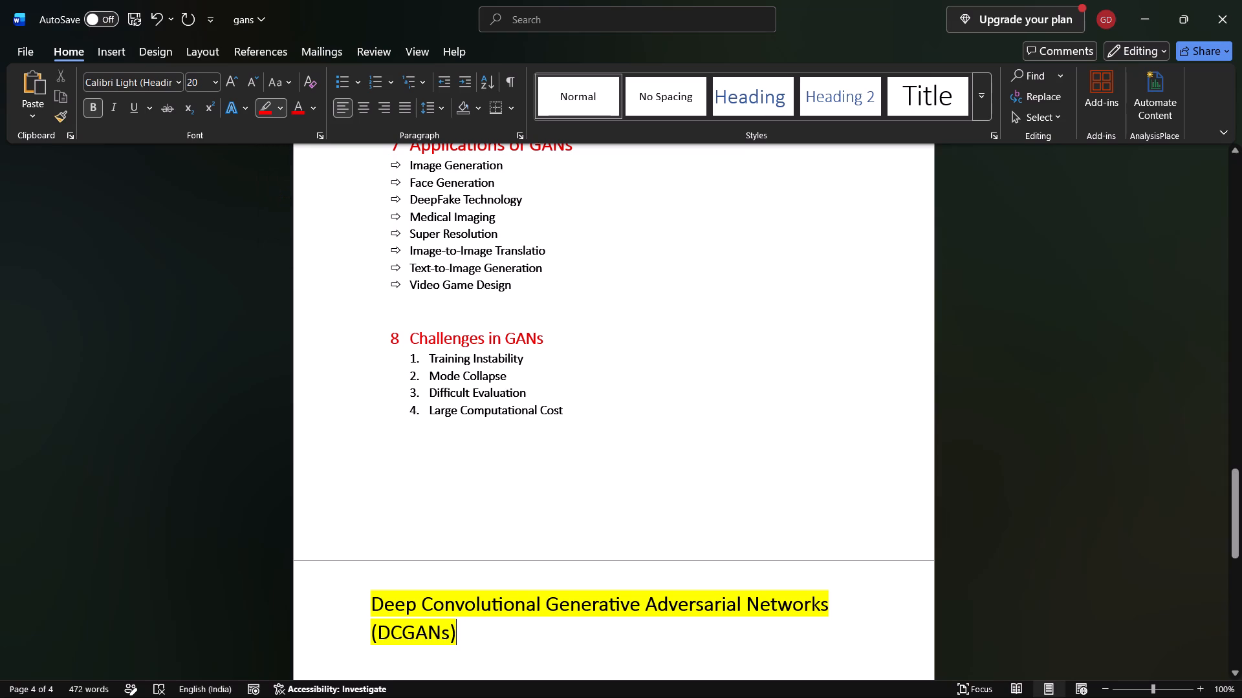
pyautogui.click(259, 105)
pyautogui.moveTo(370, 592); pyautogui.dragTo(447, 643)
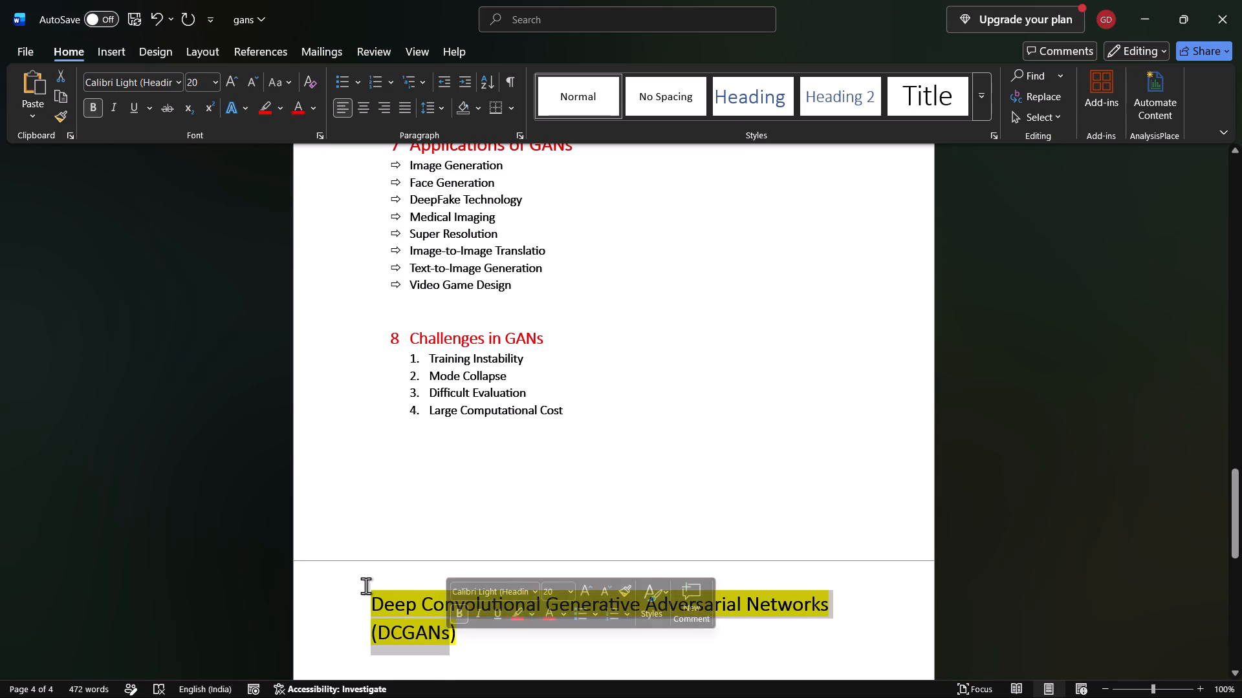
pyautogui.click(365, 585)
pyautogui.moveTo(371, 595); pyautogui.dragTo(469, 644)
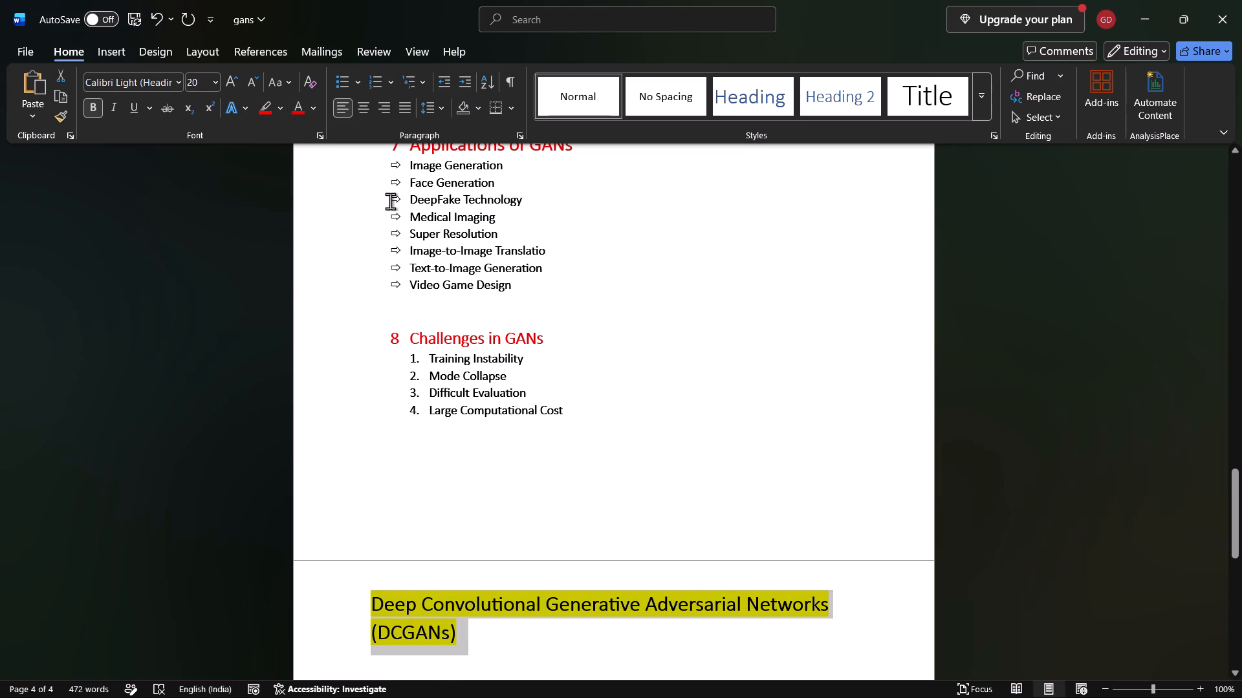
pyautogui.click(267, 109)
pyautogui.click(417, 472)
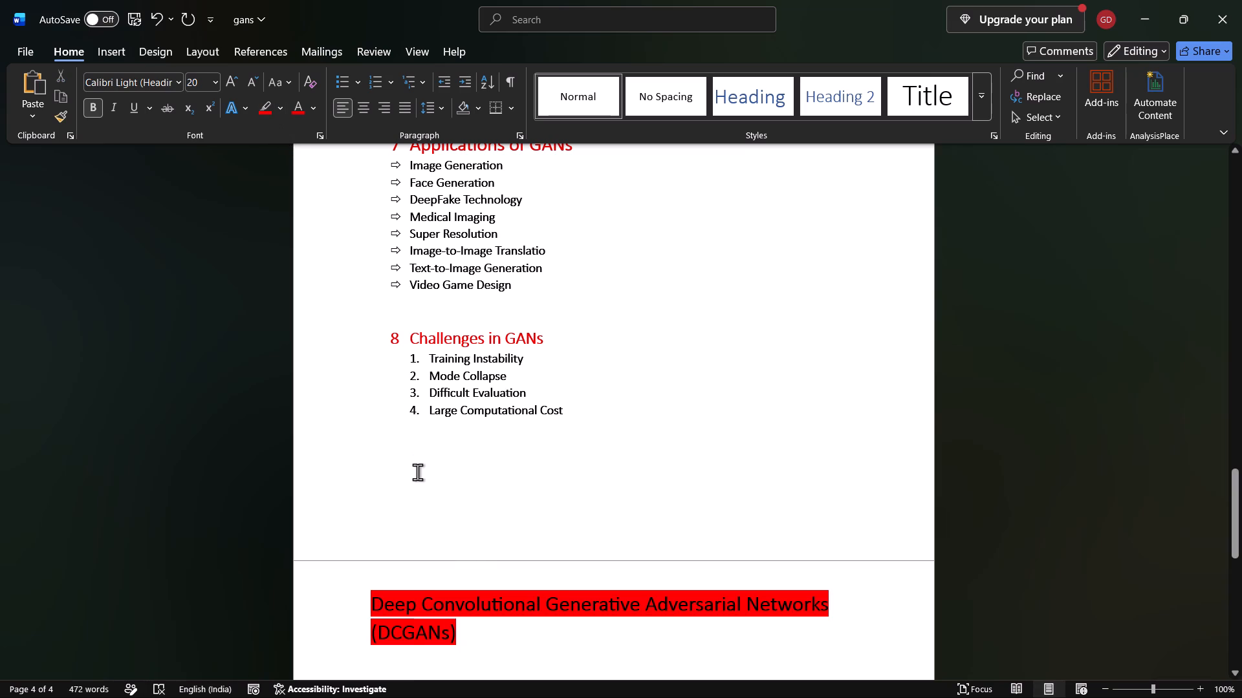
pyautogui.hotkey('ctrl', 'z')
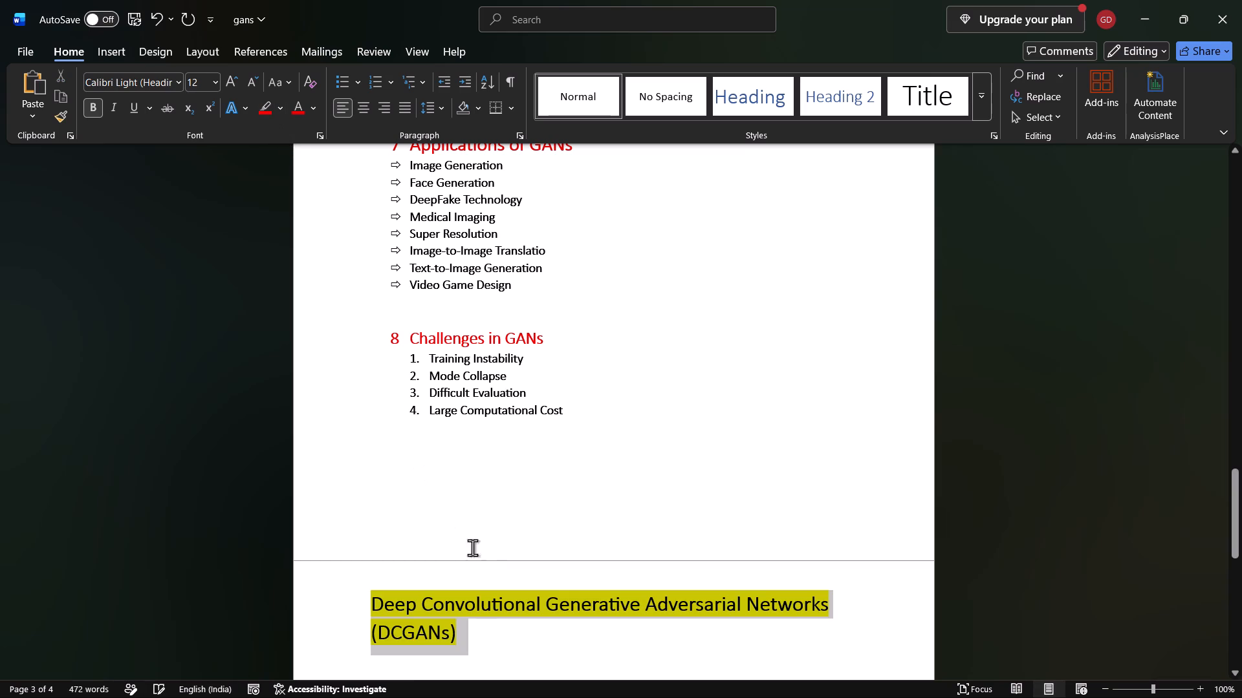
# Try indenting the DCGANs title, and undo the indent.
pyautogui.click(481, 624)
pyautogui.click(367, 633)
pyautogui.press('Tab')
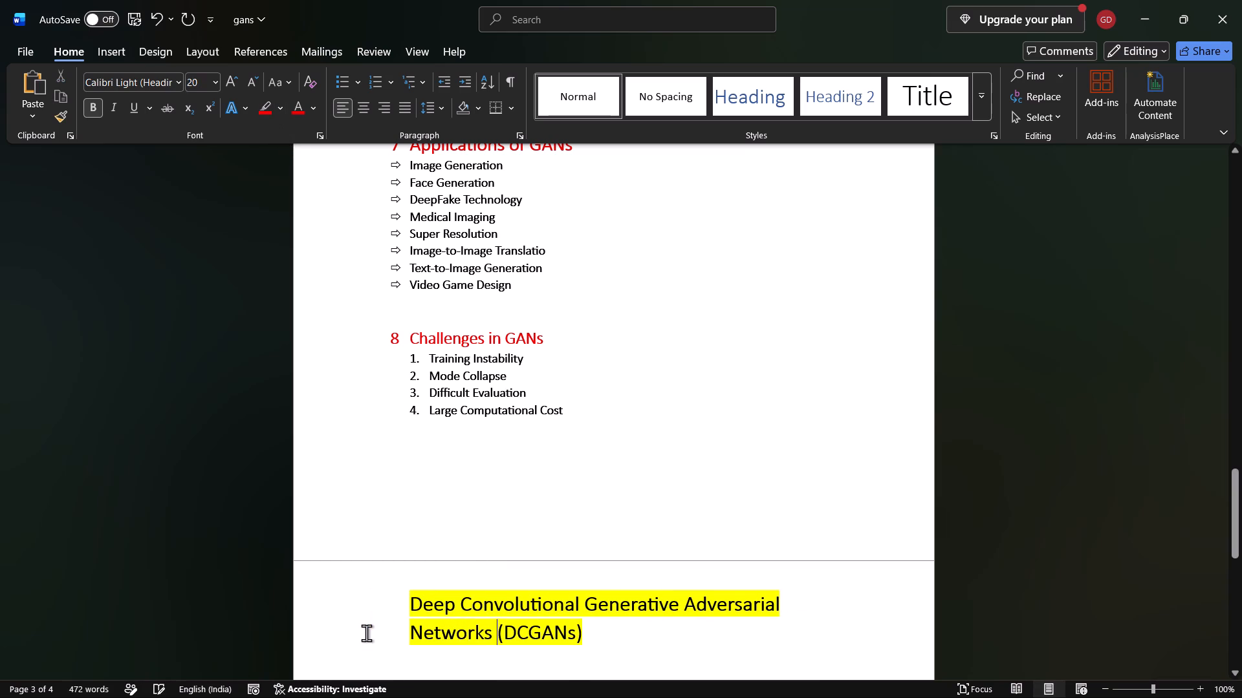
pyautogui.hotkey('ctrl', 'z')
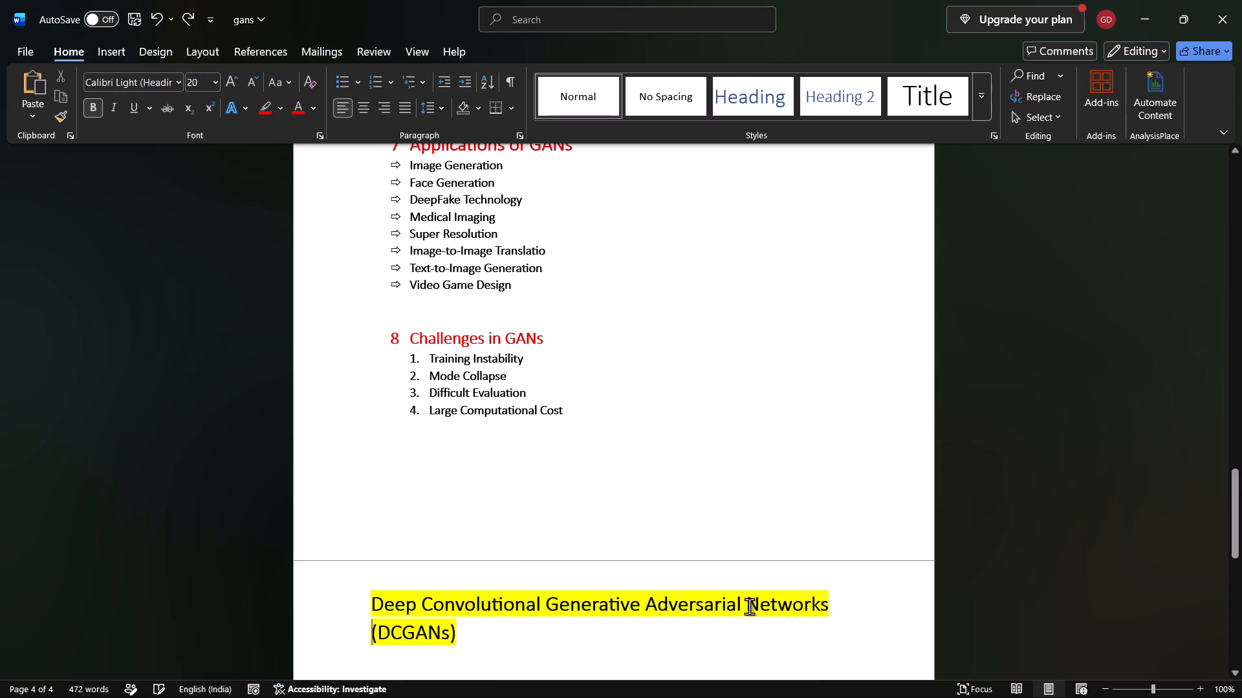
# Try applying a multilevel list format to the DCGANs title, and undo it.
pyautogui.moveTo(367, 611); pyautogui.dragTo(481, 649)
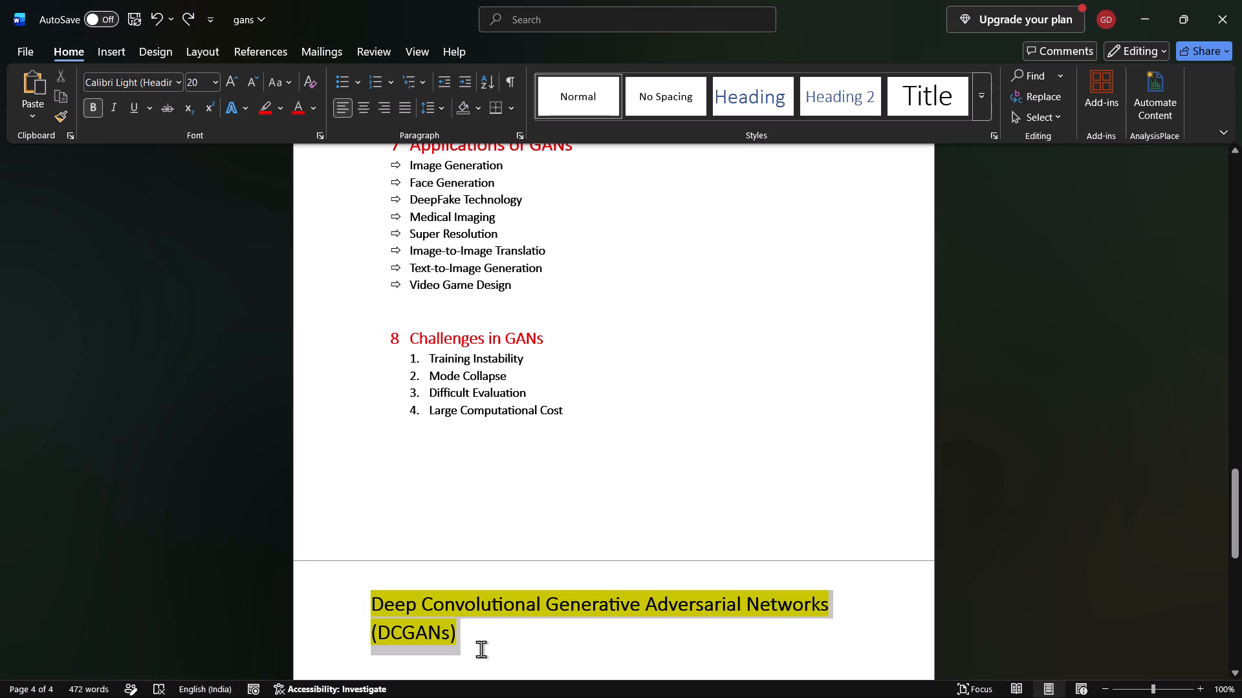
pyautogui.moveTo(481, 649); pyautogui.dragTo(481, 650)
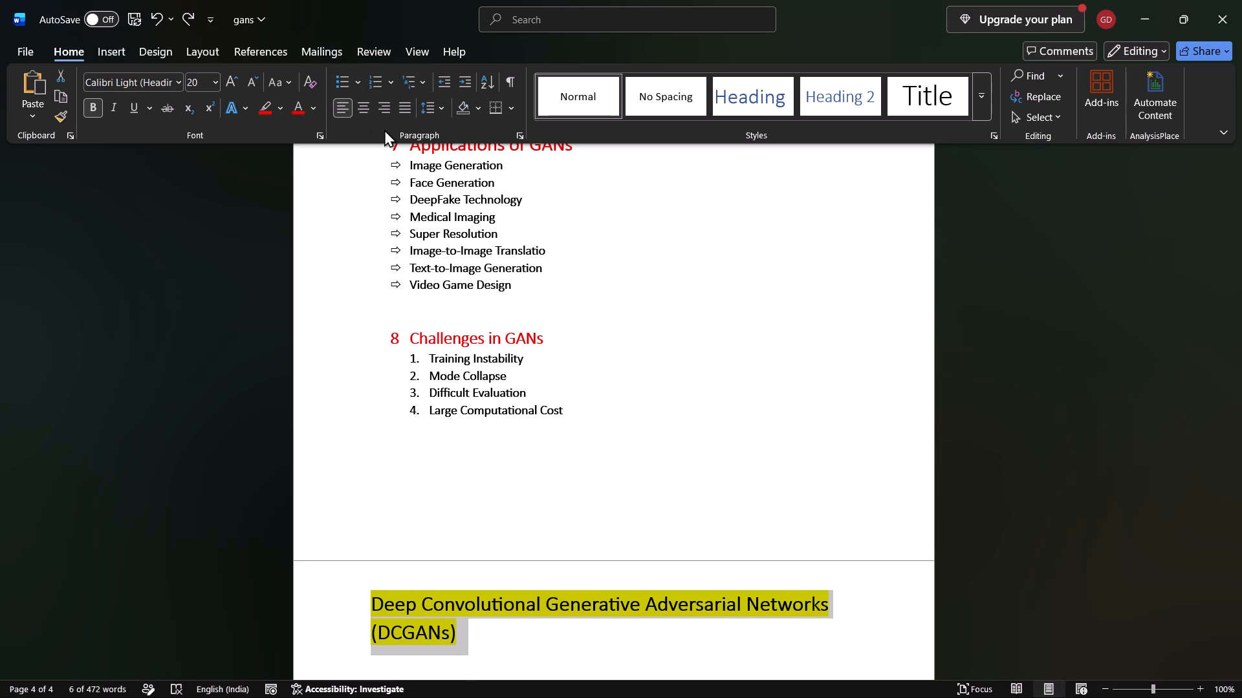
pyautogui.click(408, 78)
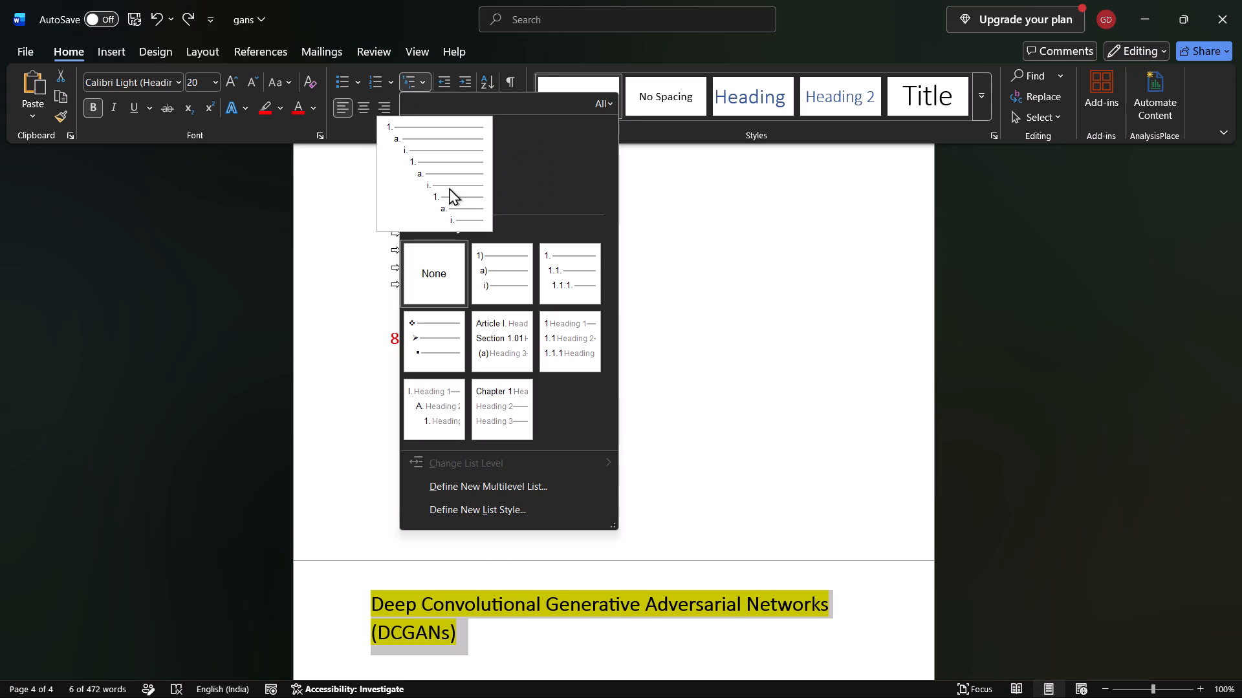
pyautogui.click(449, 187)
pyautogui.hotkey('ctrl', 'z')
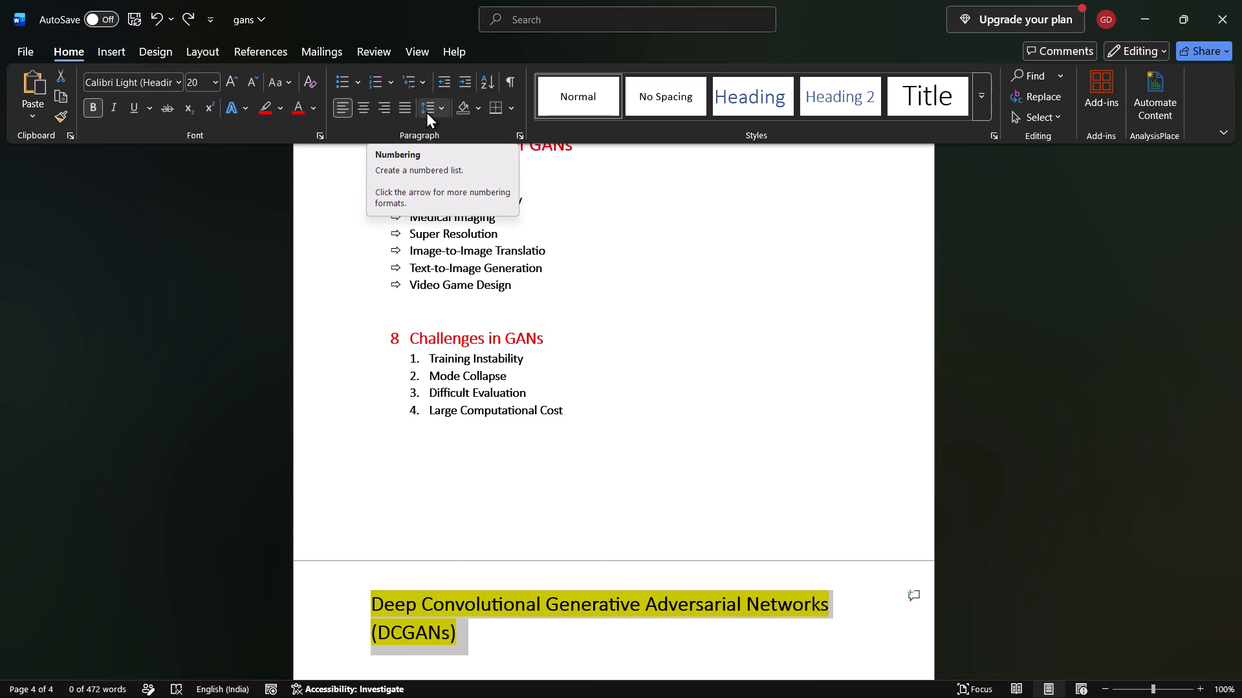
# Centre the DCGANs title on the page.
pyautogui.click(445, 110)
pyautogui.click(442, 108)
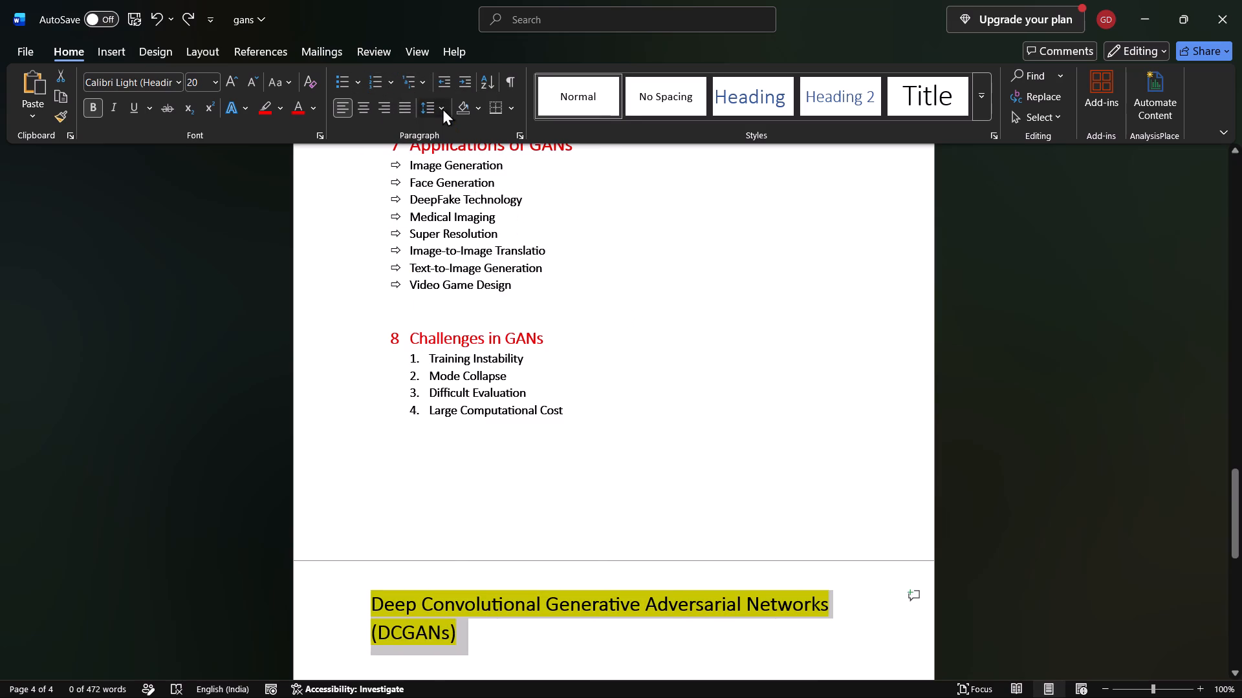
pyautogui.click(362, 107)
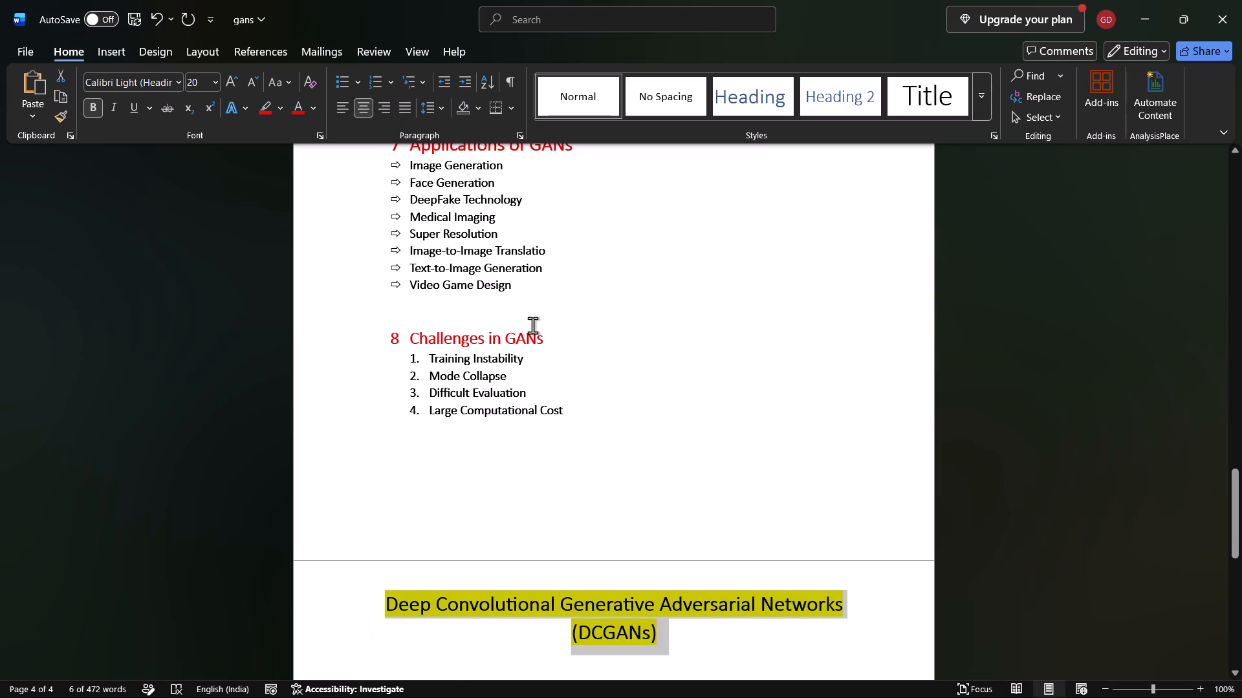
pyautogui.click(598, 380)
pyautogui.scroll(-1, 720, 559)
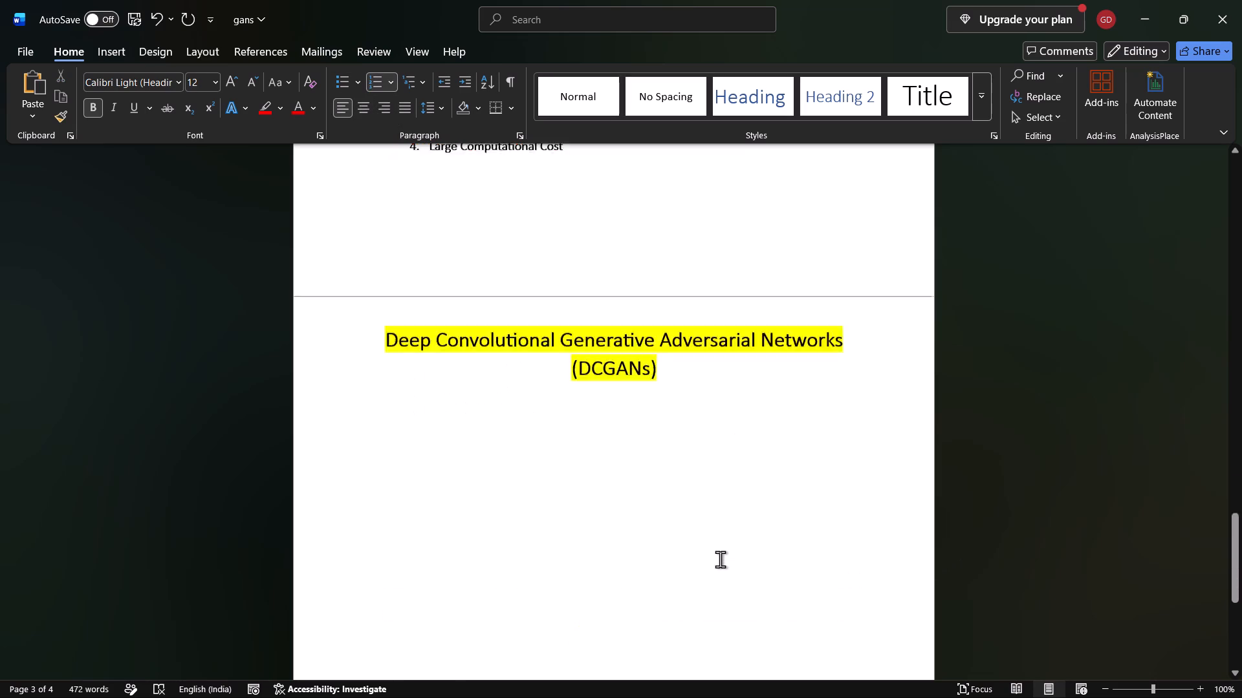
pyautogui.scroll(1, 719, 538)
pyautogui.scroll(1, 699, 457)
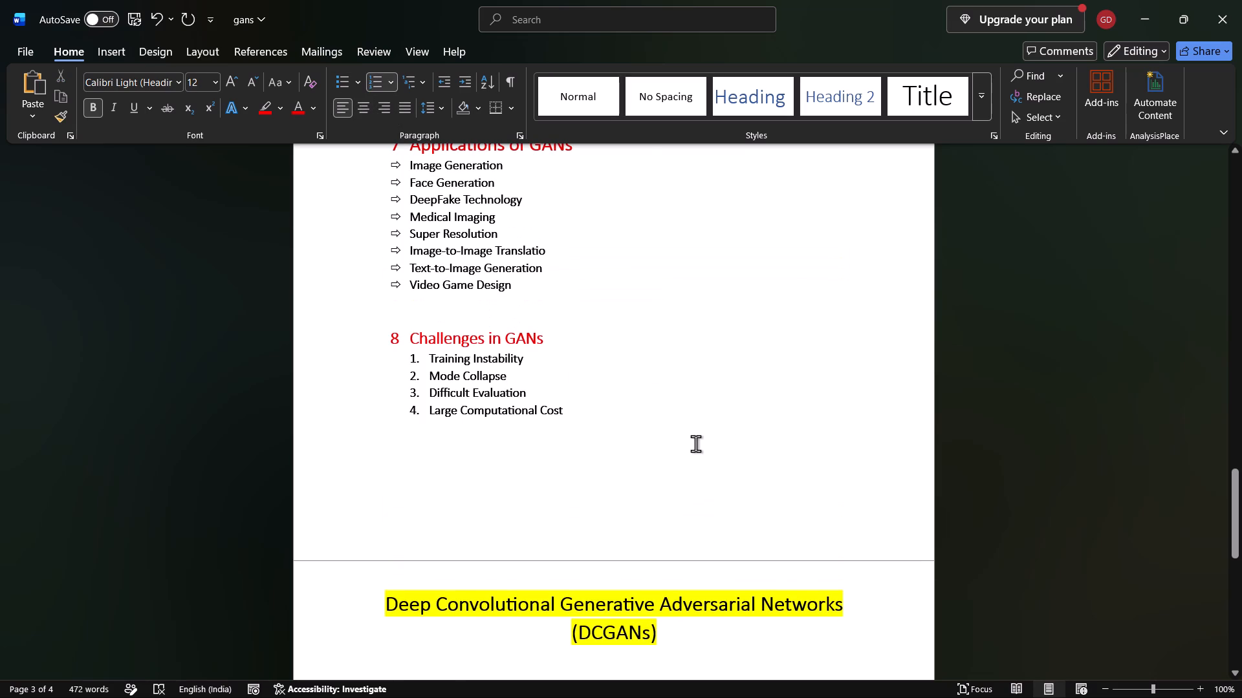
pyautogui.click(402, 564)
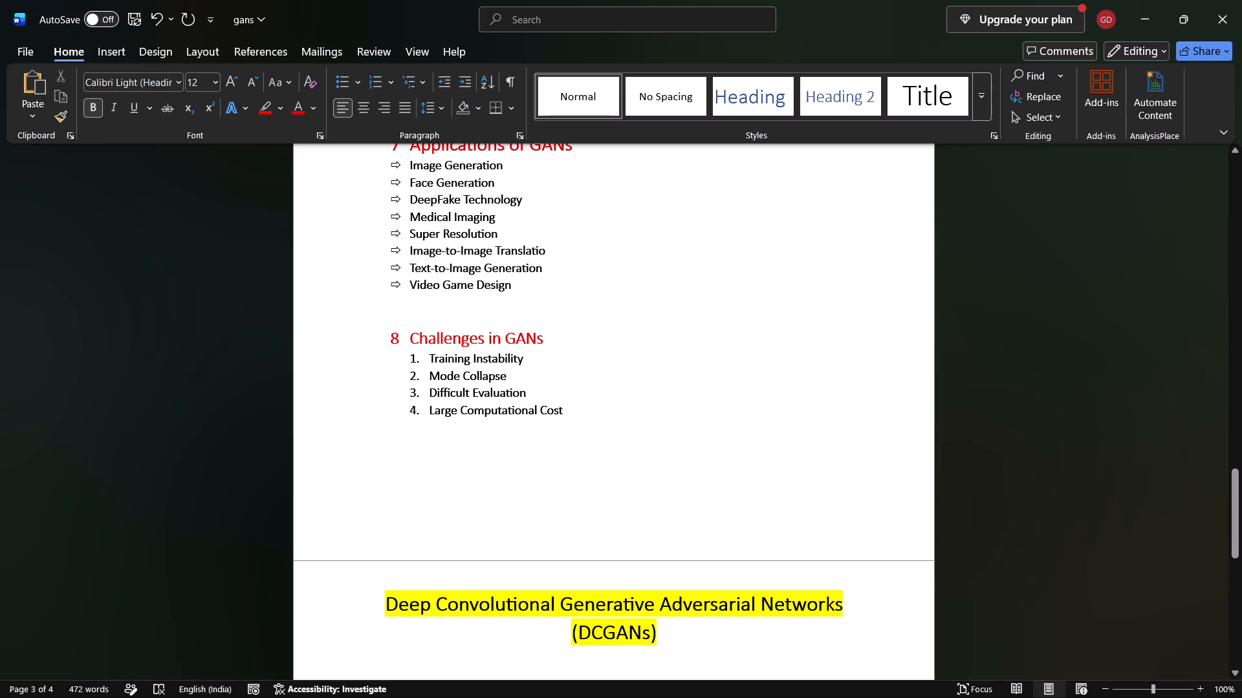
# Insert two blank lines before the DCGANs title.
pyautogui.press('Return')
pyautogui.press('Return')
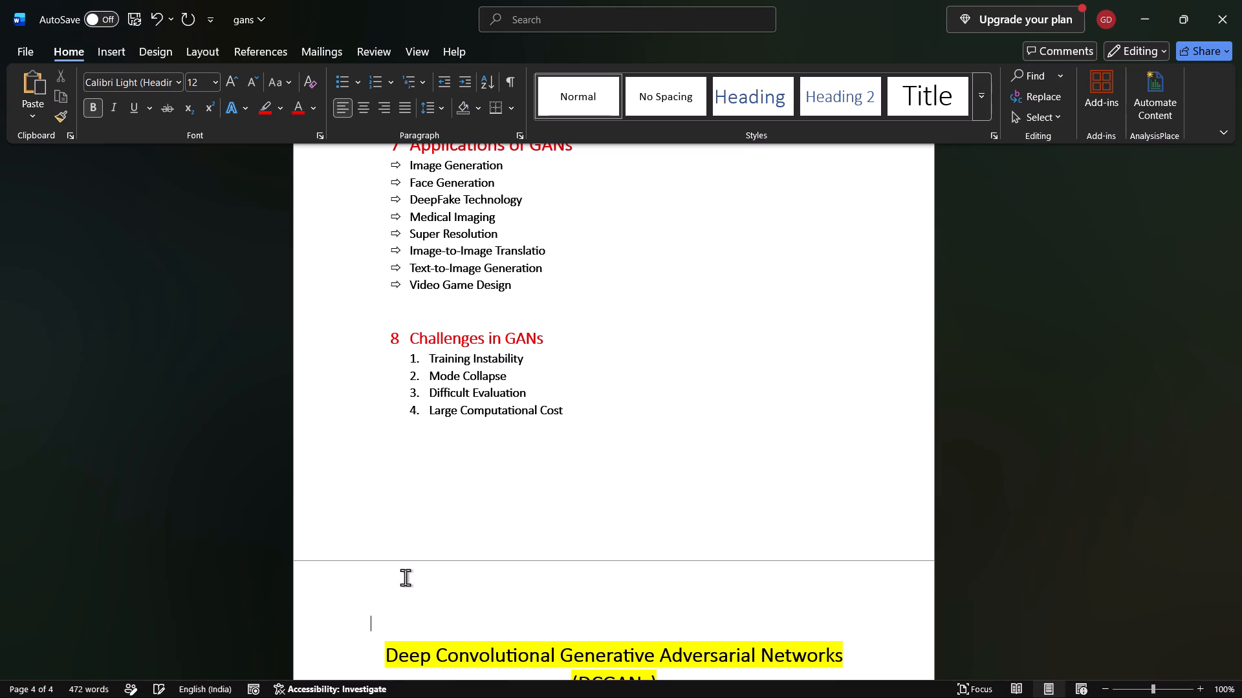
pyautogui.scroll(-2, 405, 577)
# Switch to the DCGAN introduction PDF in Chrome and read the page 2 paragraph about the original DCGAN architecture.
pyautogui.hotkey('alt', 'Tab')
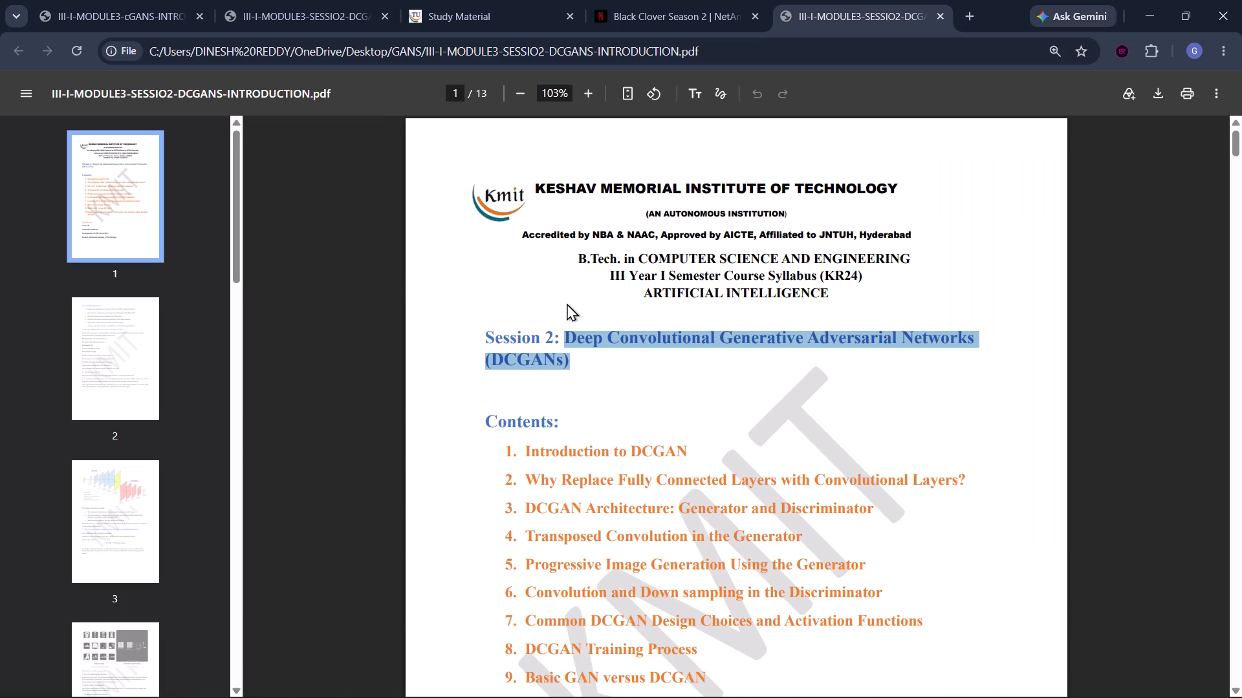
pyautogui.click(599, 295)
pyautogui.scroll(-4, 621, 368)
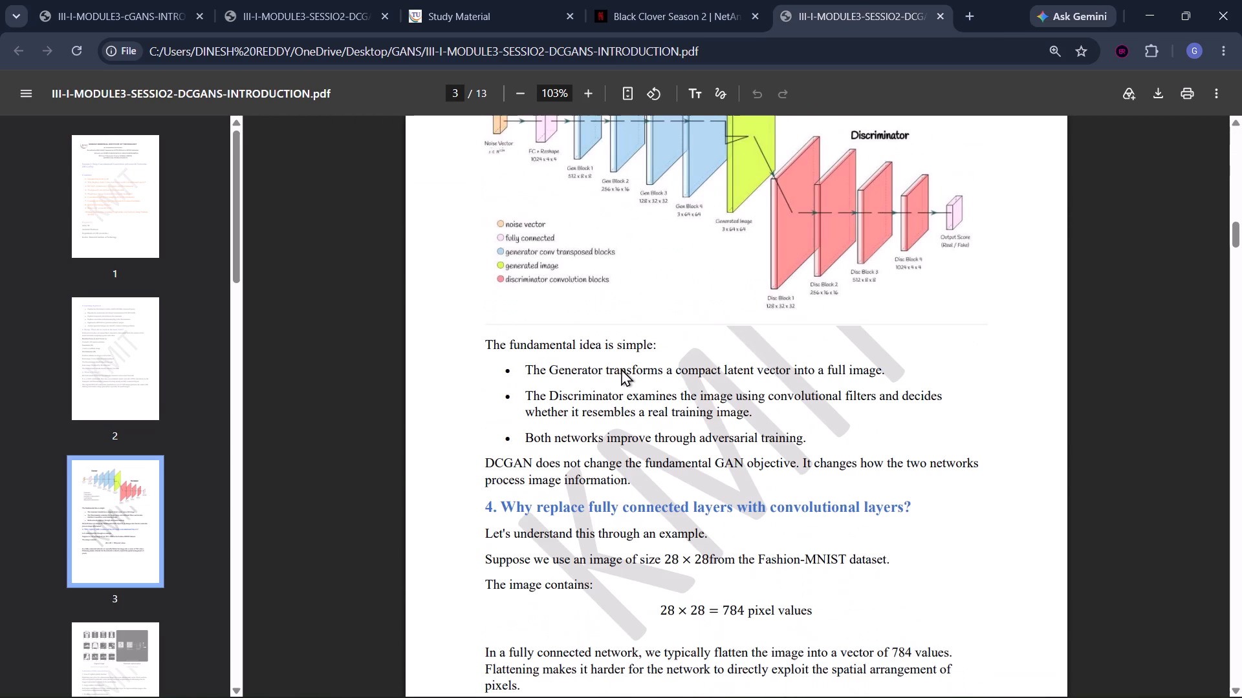
pyautogui.scroll(1, 621, 368)
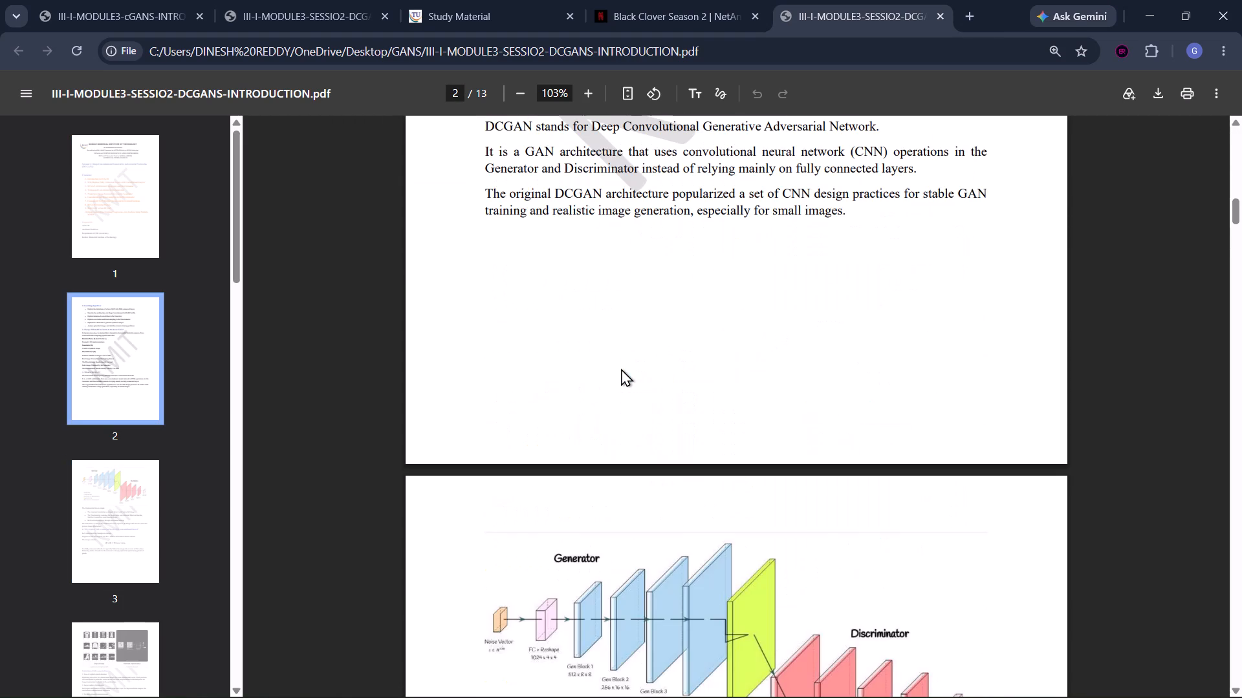
pyautogui.scroll(-1, 621, 368)
pyautogui.scroll(1, 621, 368)
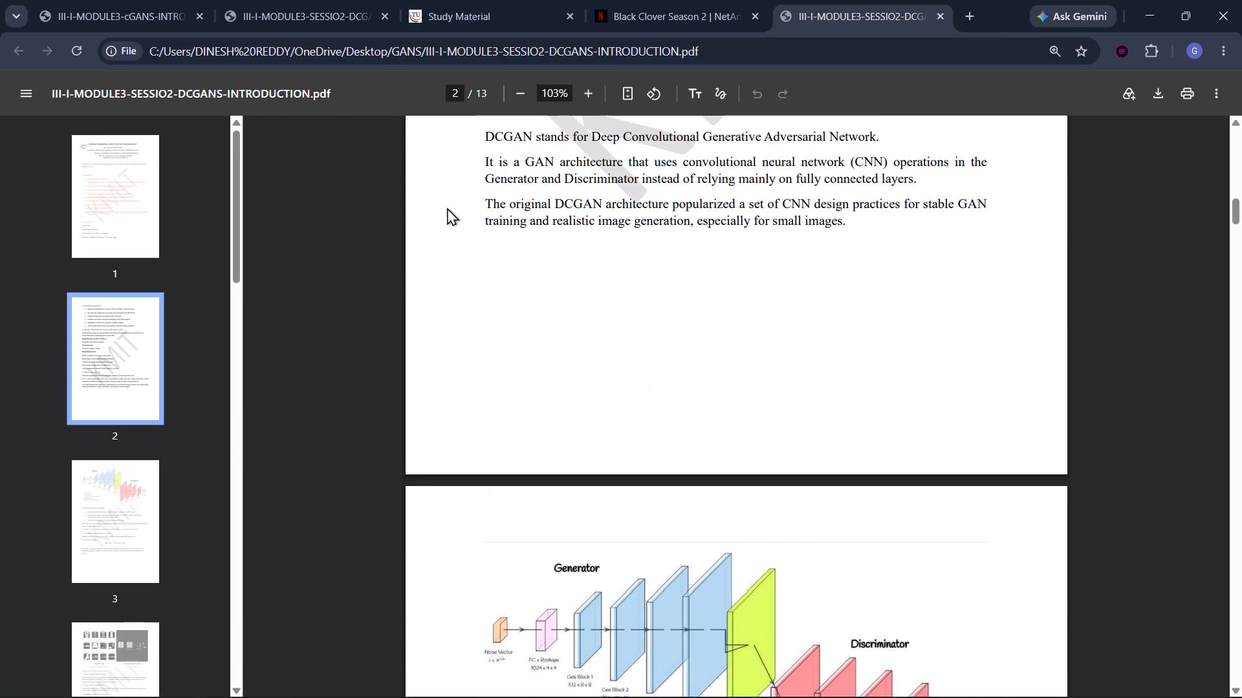
pyautogui.moveTo(488, 203); pyautogui.dragTo(655, 209)
pyautogui.moveTo(761, 208); pyautogui.dragTo(917, 204)
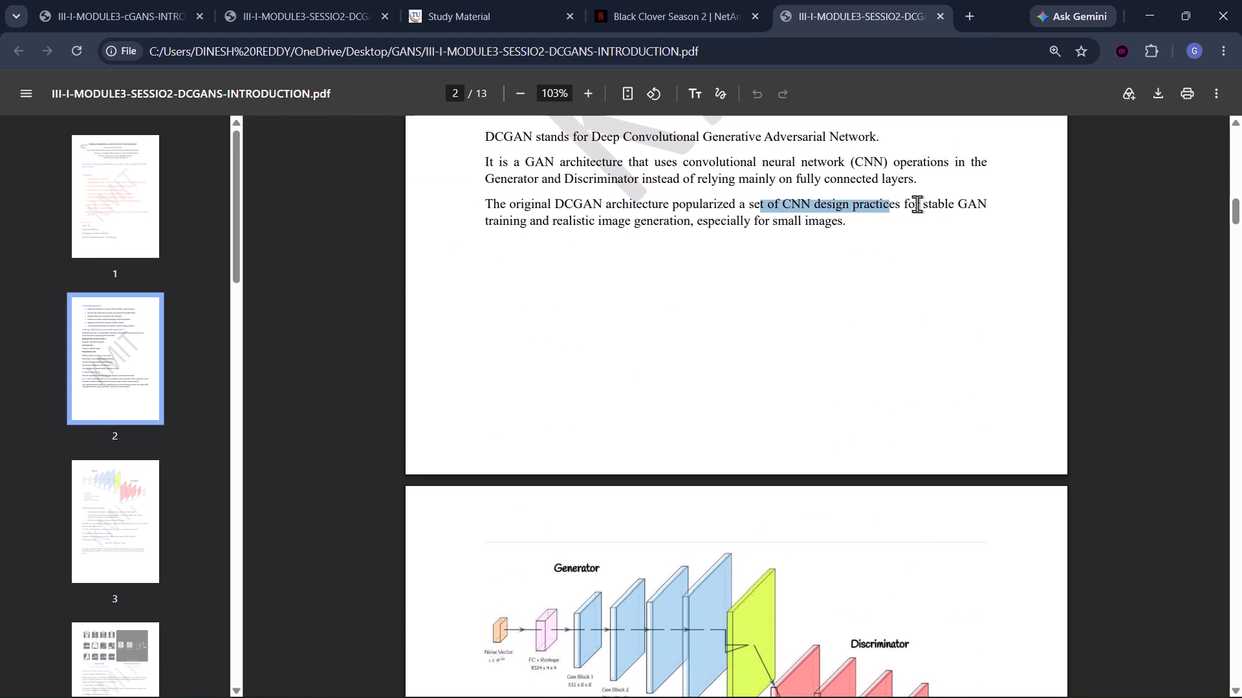
pyautogui.moveTo(917, 204); pyautogui.dragTo(1030, 204)
pyautogui.click(1030, 204)
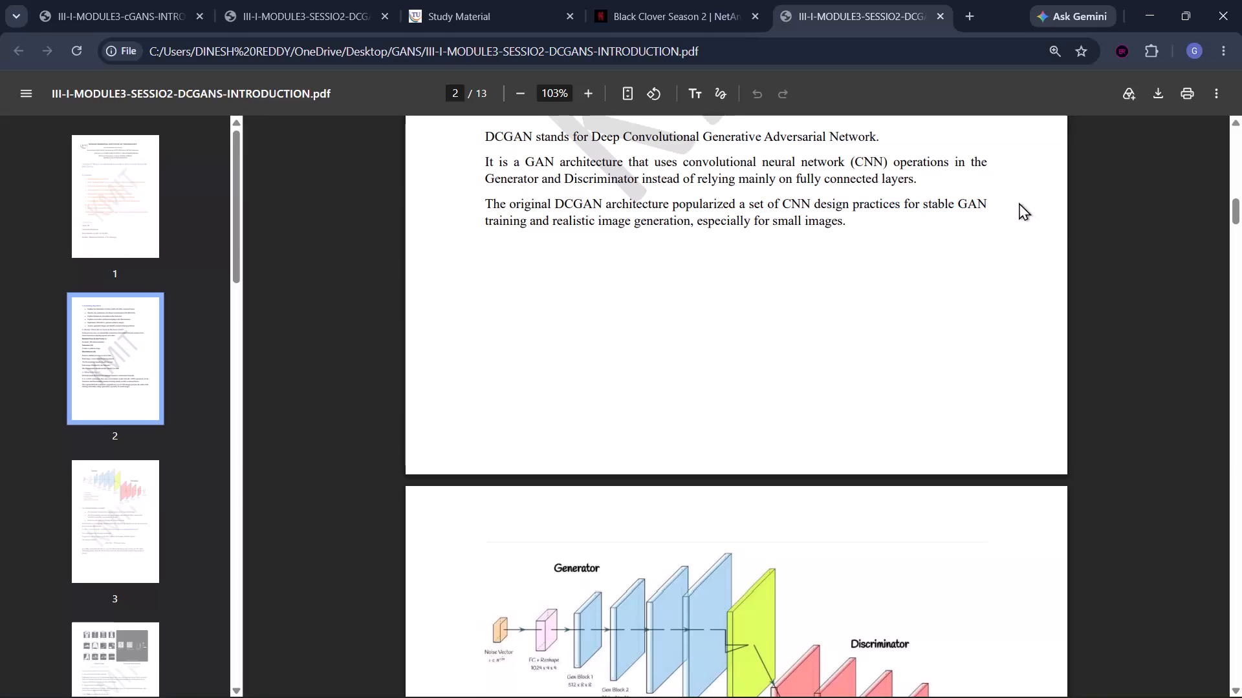
pyautogui.moveTo(486, 204); pyautogui.dragTo(556, 204)
pyautogui.click(556, 204)
# Reread the page 2 paragraphs on CNN operations in the Generator and Discriminator and on the original DCGAN design practices.
pyautogui.moveTo(485, 158); pyautogui.dragTo(489, 158)
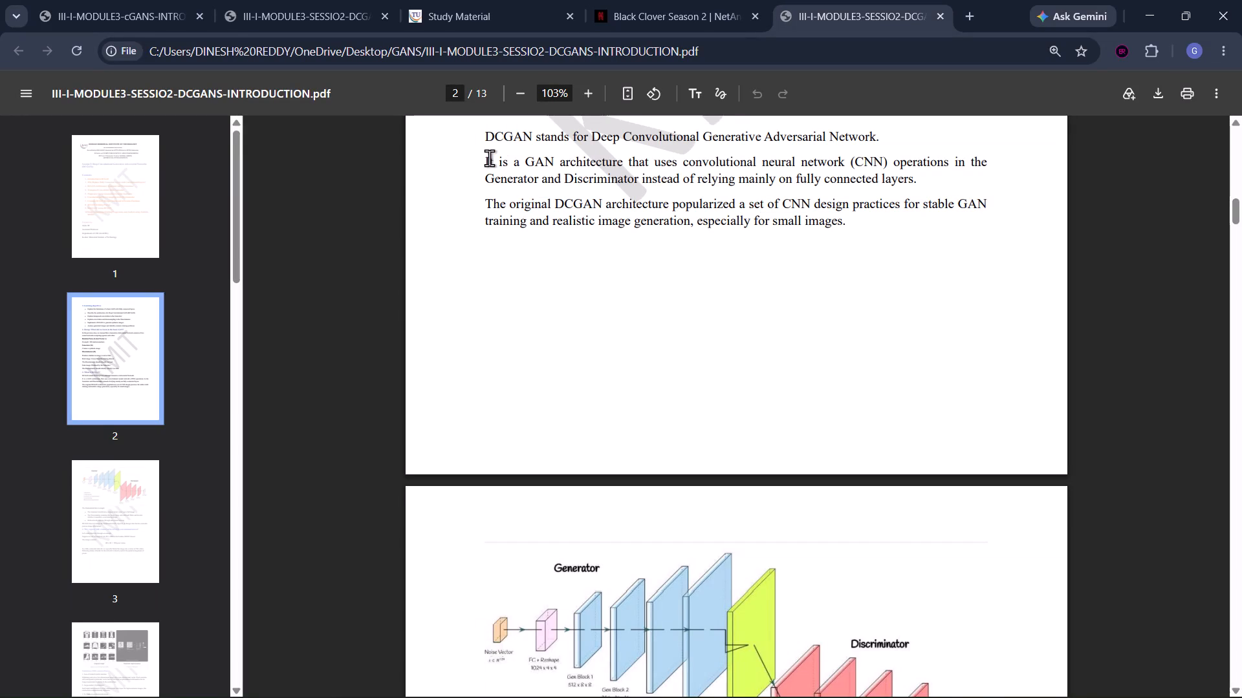
pyautogui.moveTo(489, 158); pyautogui.dragTo(702, 156)
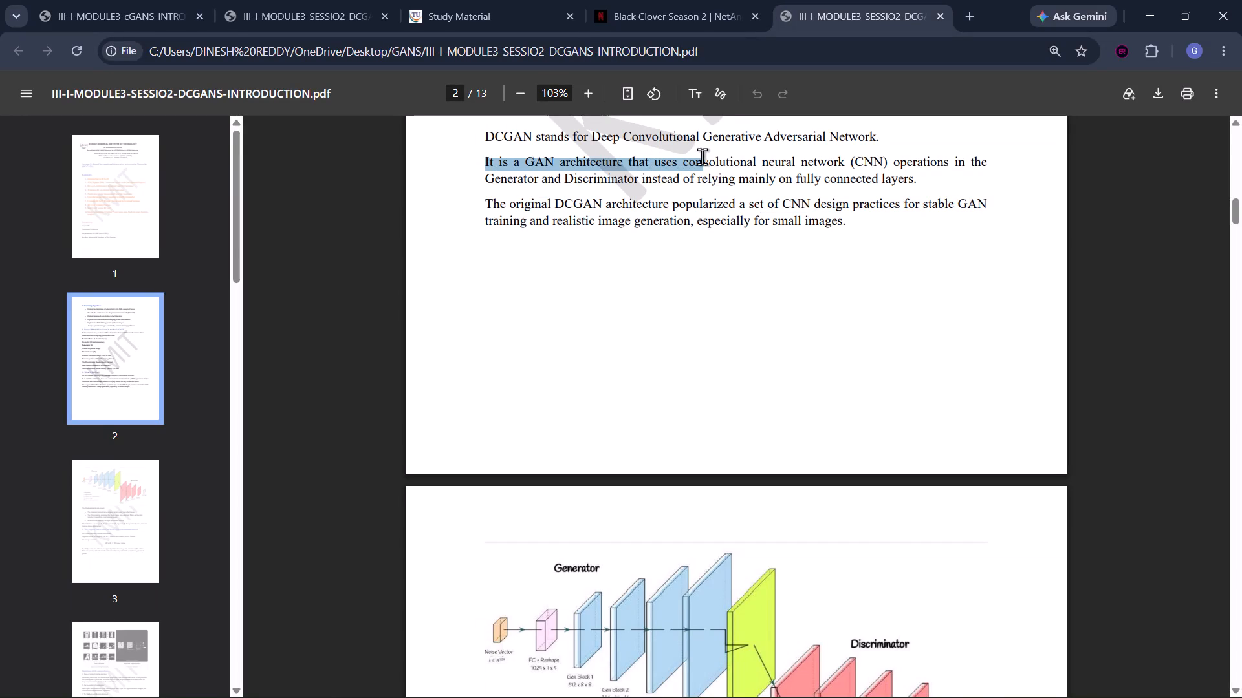
pyautogui.moveTo(702, 156); pyautogui.dragTo(790, 146)
pyautogui.click(792, 145)
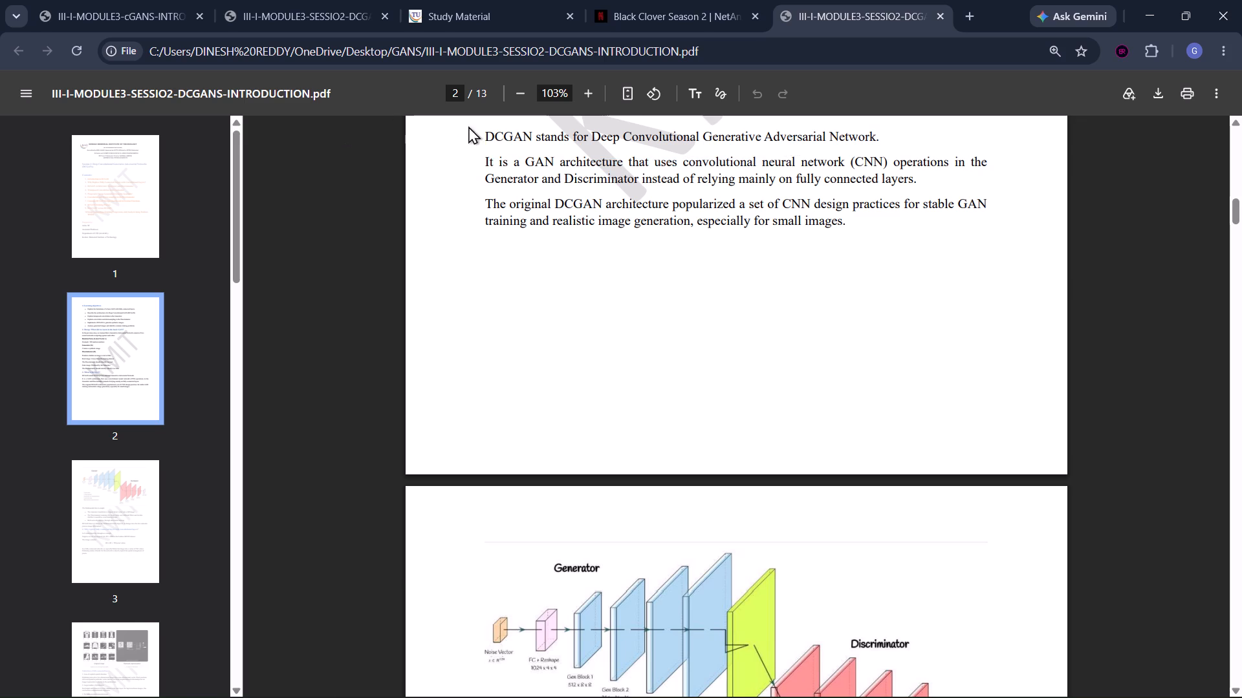
pyautogui.doubleClick(466, 156)
pyautogui.moveTo(478, 160); pyautogui.dragTo(490, 160)
pyautogui.moveTo(490, 160); pyautogui.dragTo(894, 165)
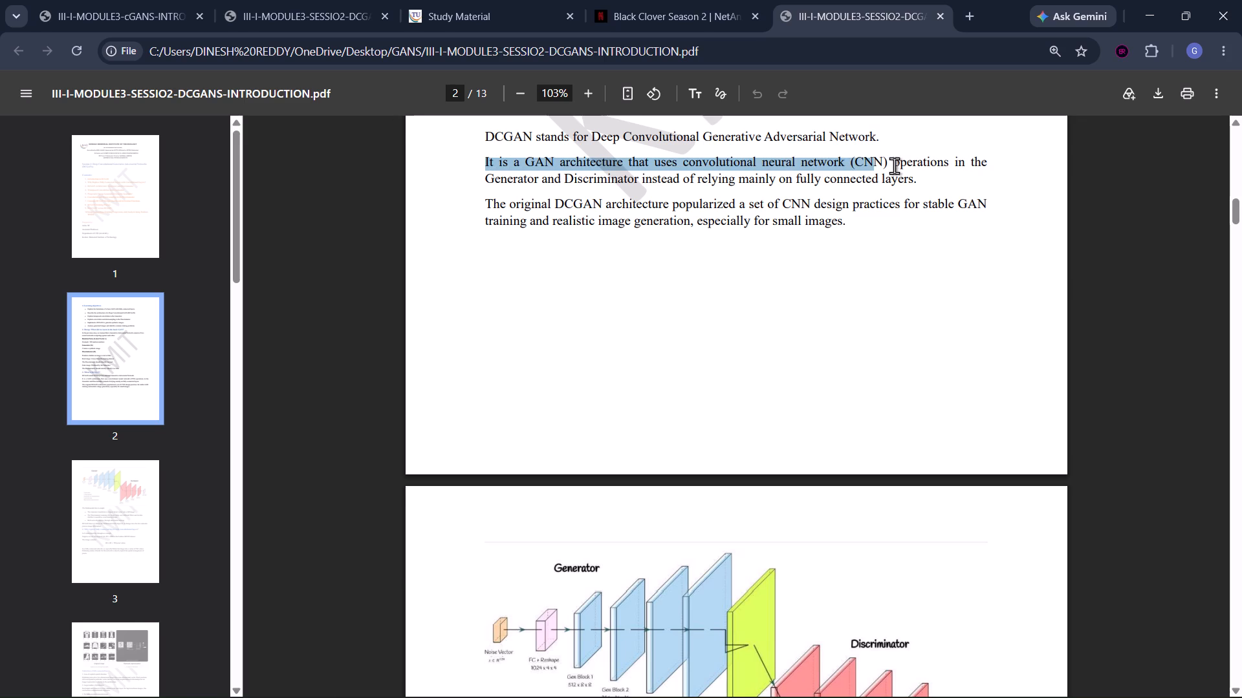
pyautogui.moveTo(894, 165); pyautogui.dragTo(984, 166)
pyautogui.click(984, 166)
pyautogui.moveTo(483, 182); pyautogui.dragTo(498, 182)
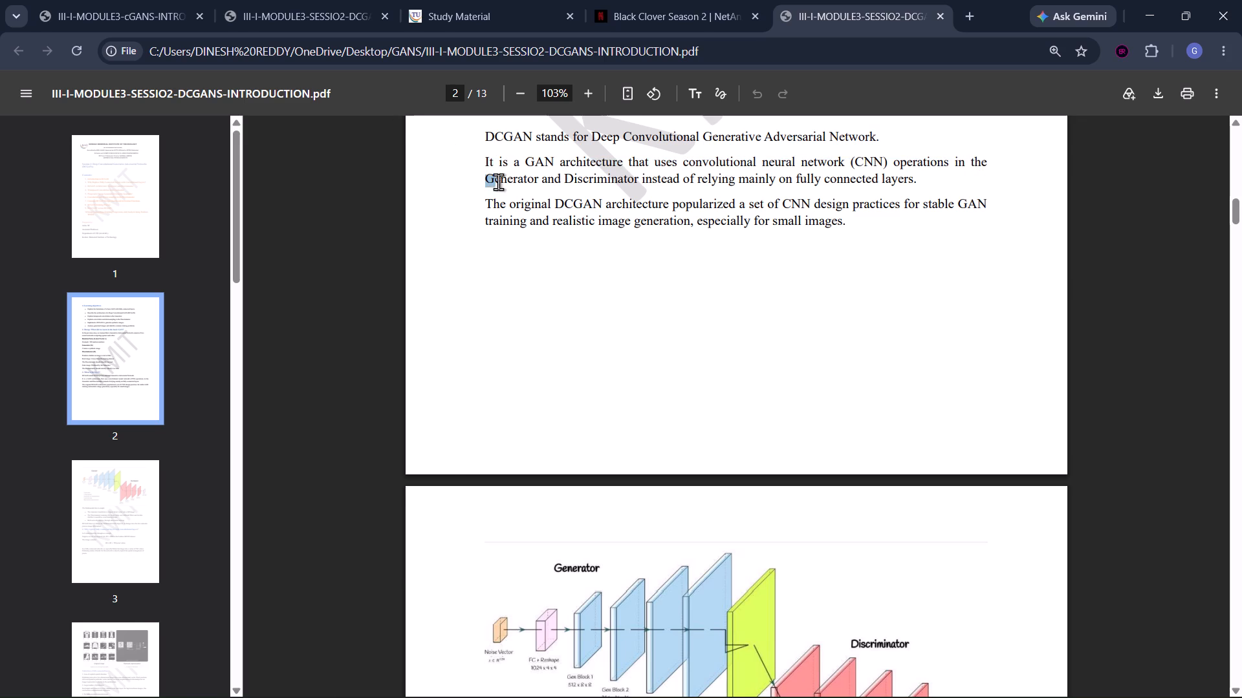
pyautogui.moveTo(498, 182); pyautogui.dragTo(638, 176)
pyautogui.click(638, 176)
pyautogui.moveTo(638, 176); pyautogui.dragTo(756, 195)
pyautogui.click(756, 195)
pyautogui.moveTo(642, 182); pyautogui.dragTo(799, 184)
pyautogui.moveTo(799, 182); pyautogui.dragTo(778, 189)
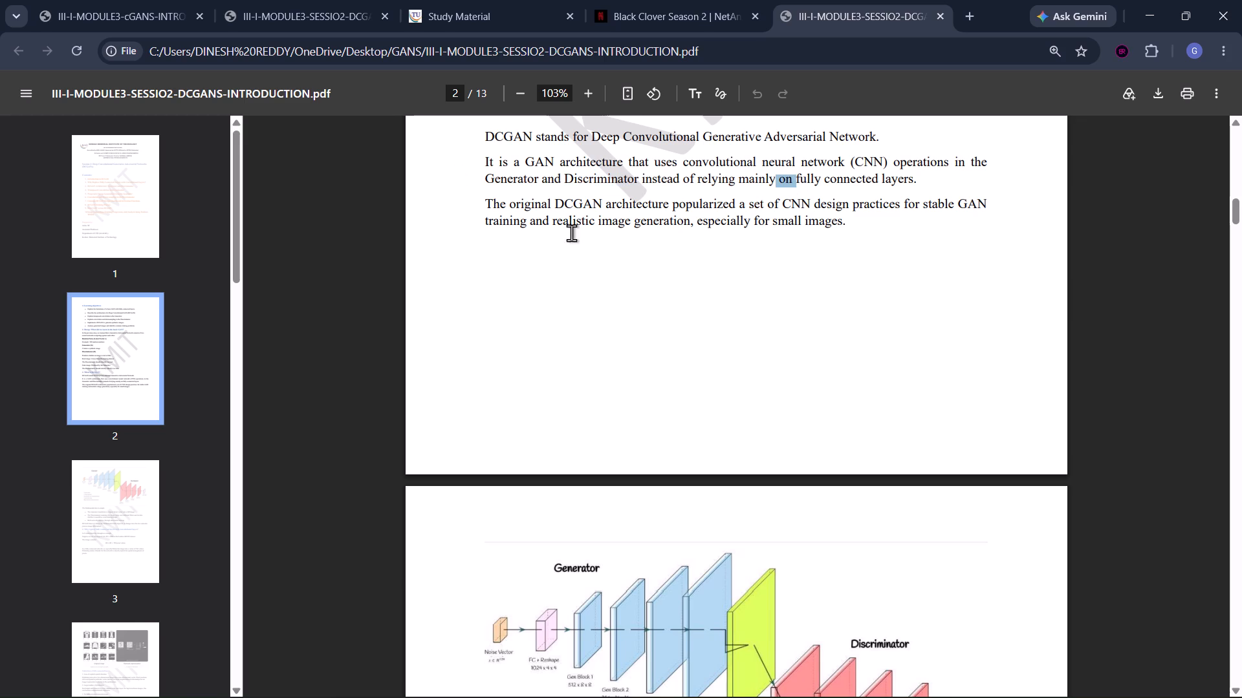
pyautogui.moveTo(488, 201); pyautogui.dragTo(829, 207)
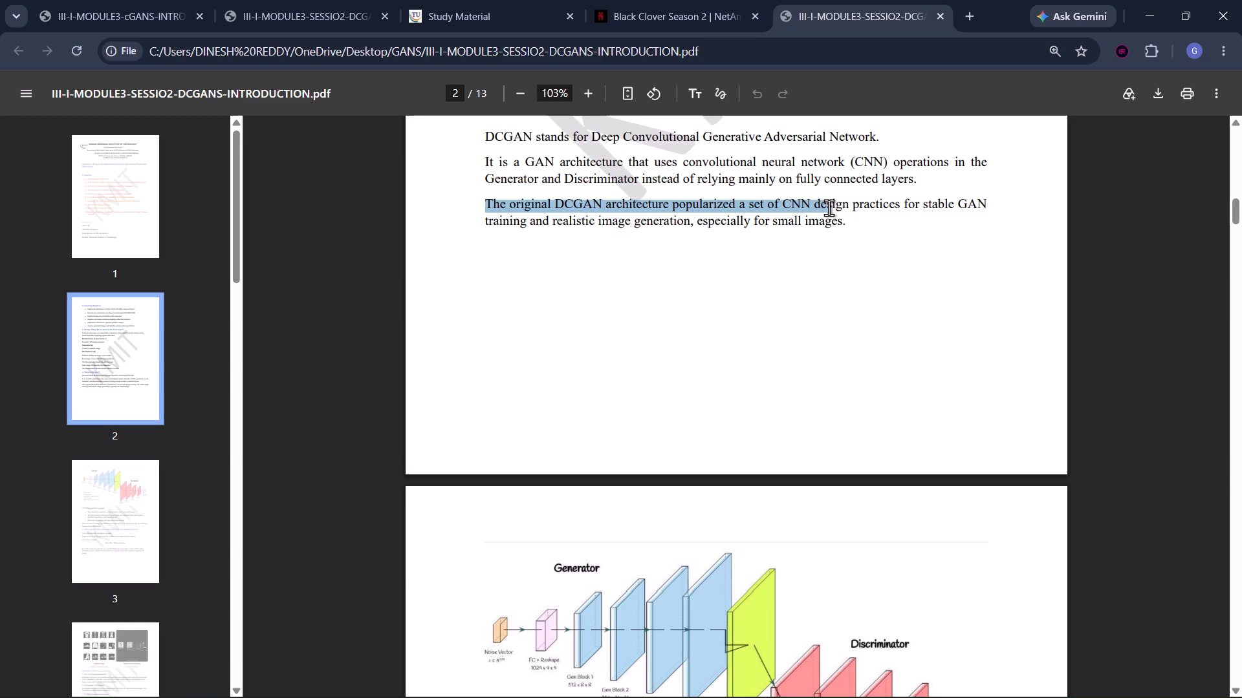
pyautogui.moveTo(829, 207); pyautogui.dragTo(918, 206)
pyautogui.click(918, 206)
pyautogui.moveTo(484, 210); pyautogui.dragTo(536, 218)
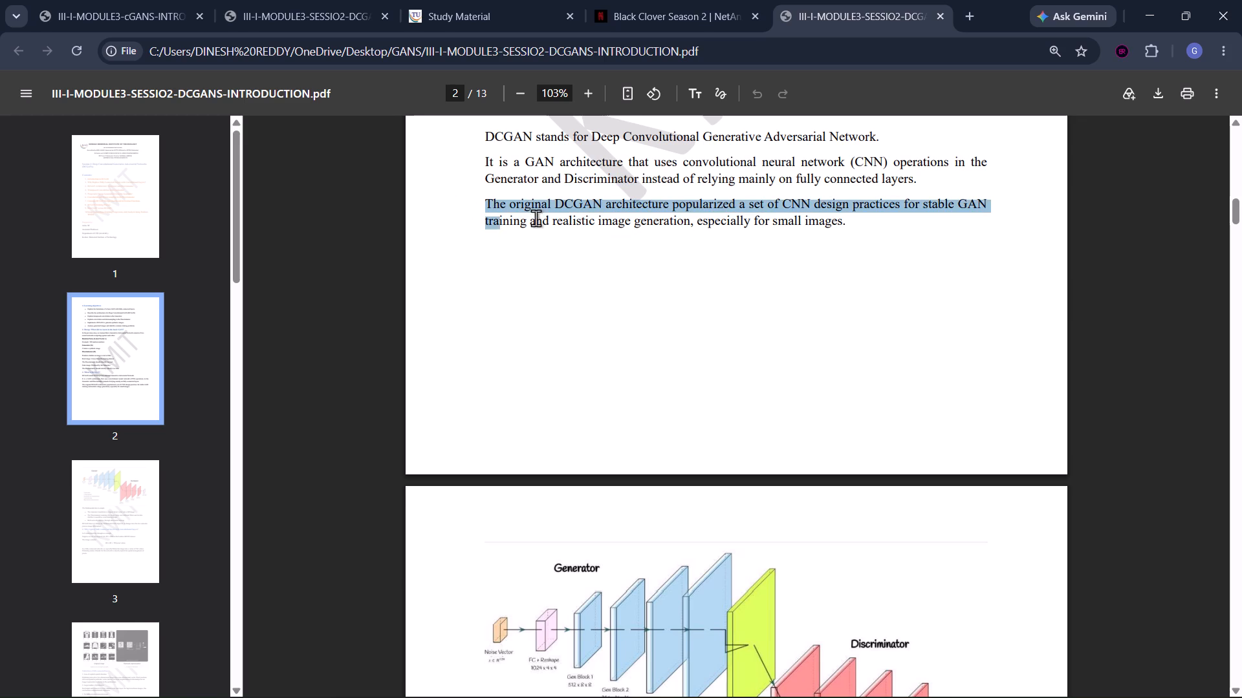
pyautogui.moveTo(536, 218); pyautogui.dragTo(814, 232)
pyautogui.click(814, 232)
# Capture a rectangular screenshot of the complete Generator and Discriminator architecture diagram, including its legend, on page 3 of the PDF.
pyautogui.scroll(-1, 684, 390)
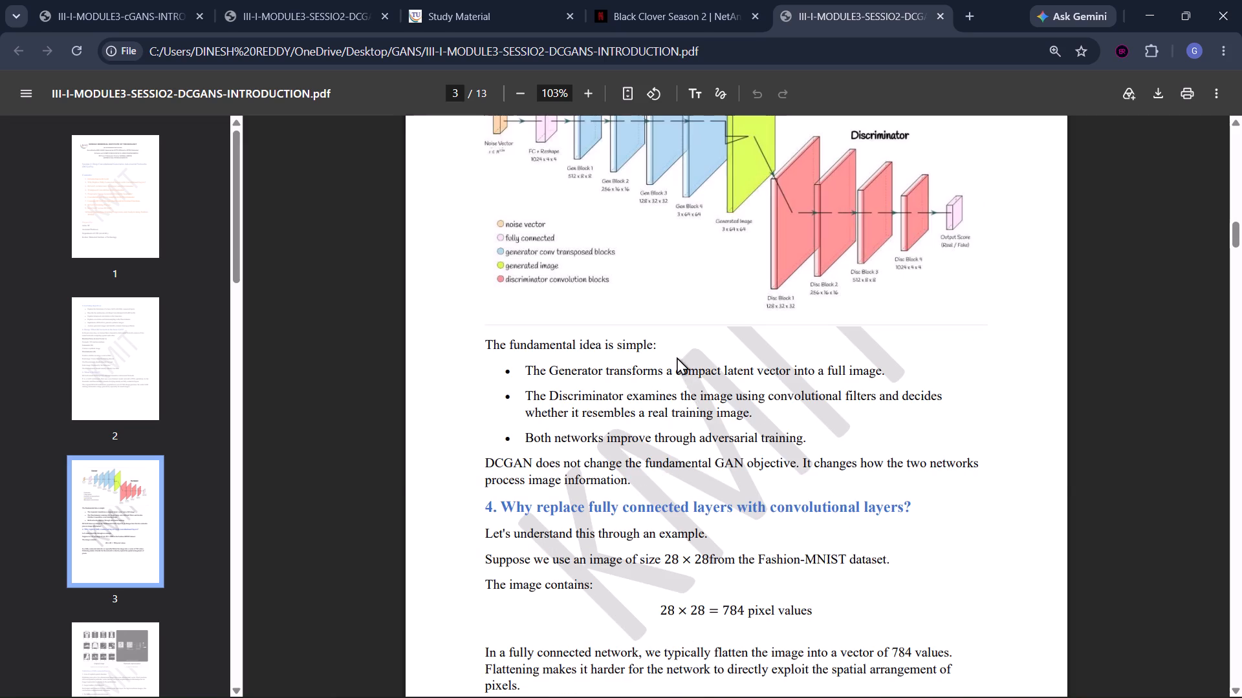
pyautogui.scroll(1, 677, 357)
pyautogui.middleClick(677, 357)
pyautogui.middleClick(693, 450)
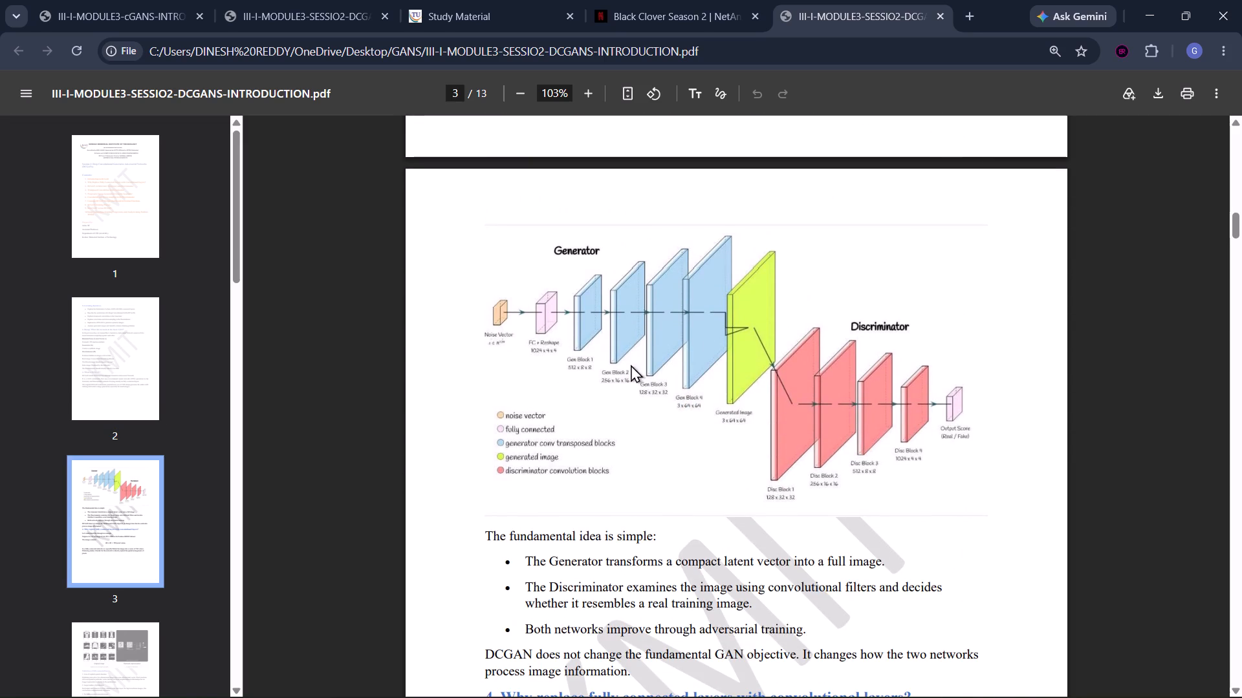
pyautogui.press('Print')
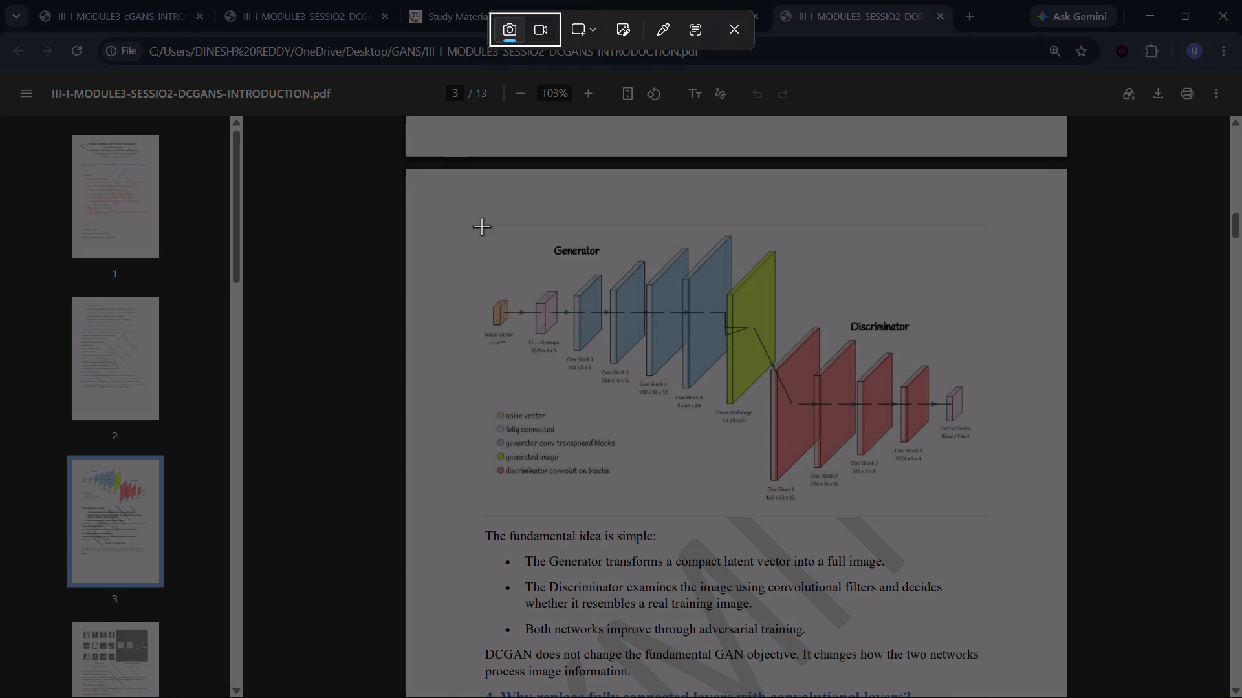
pyautogui.moveTo(481, 226); pyautogui.dragTo(1003, 523)
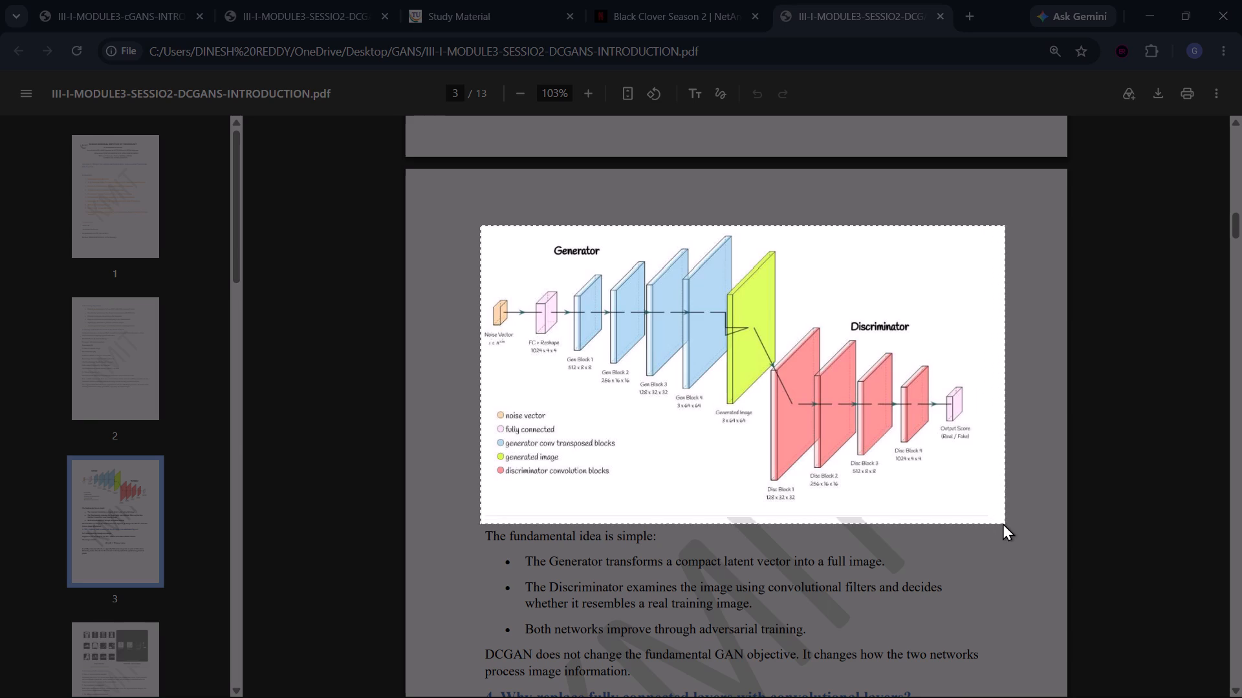
pyautogui.moveTo(1003, 523); pyautogui.dragTo(988, 511)
# In the Word notes, paste the captured architecture diagram on a new left-aligned line below the DCGANs title and add a line after it.
pyautogui.hotkey('alt', 'Tab')
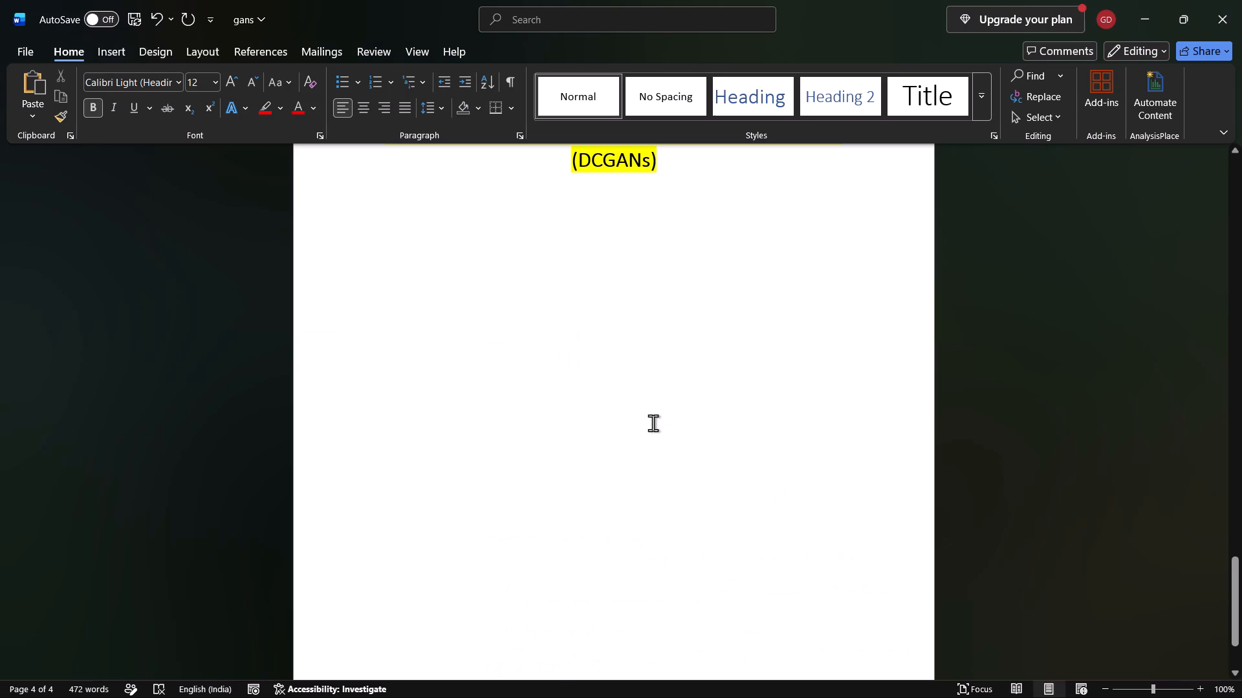
pyautogui.click(695, 154)
pyautogui.press('Return')
pyautogui.press('Return')
pyautogui.press('BackSpace')
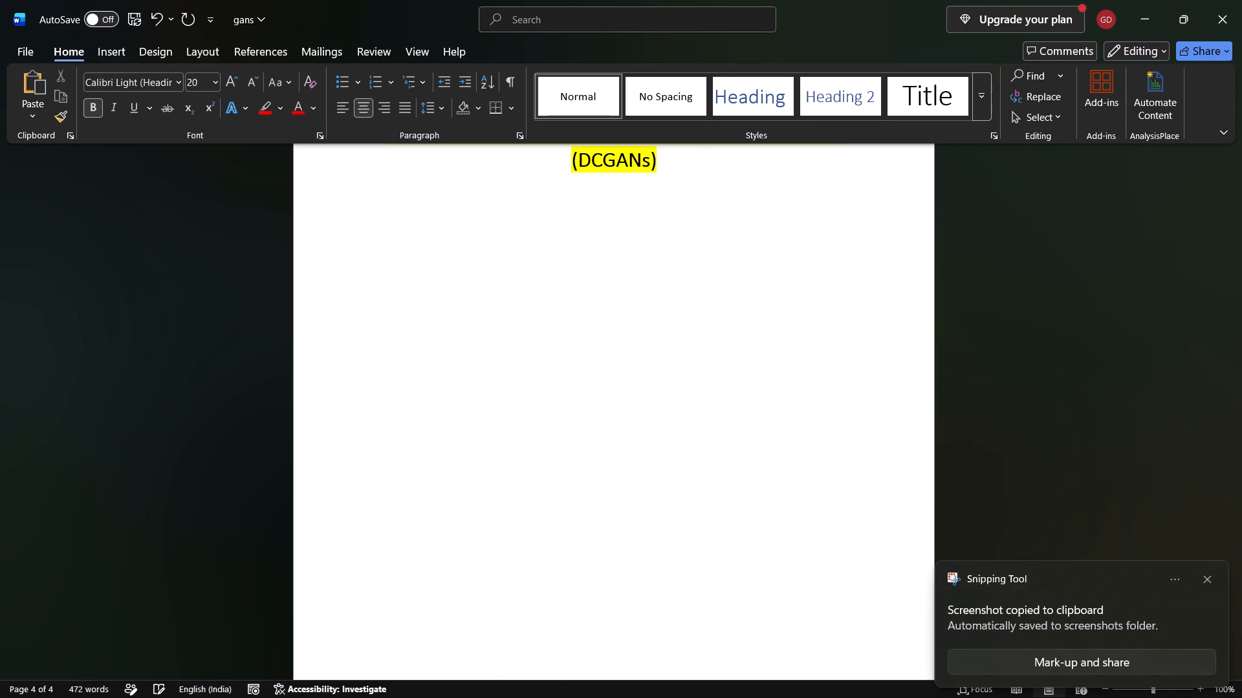
pyautogui.click(340, 79)
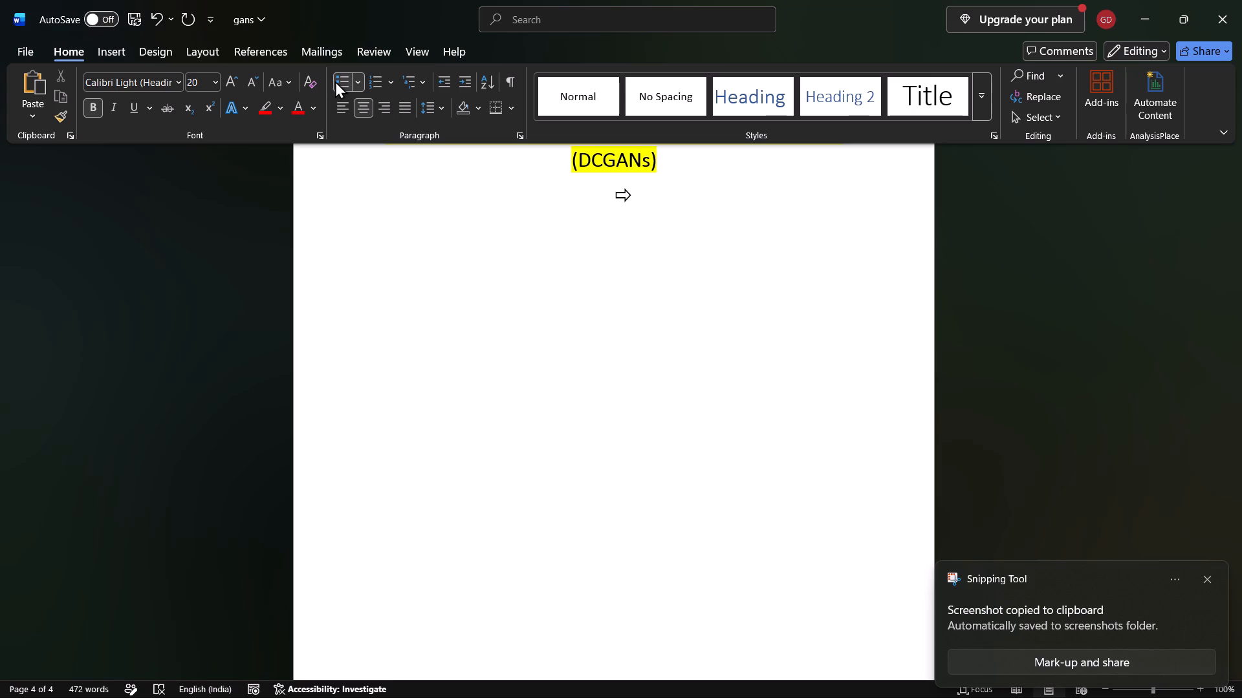
pyautogui.click(335, 81)
pyautogui.press('BackSpace')
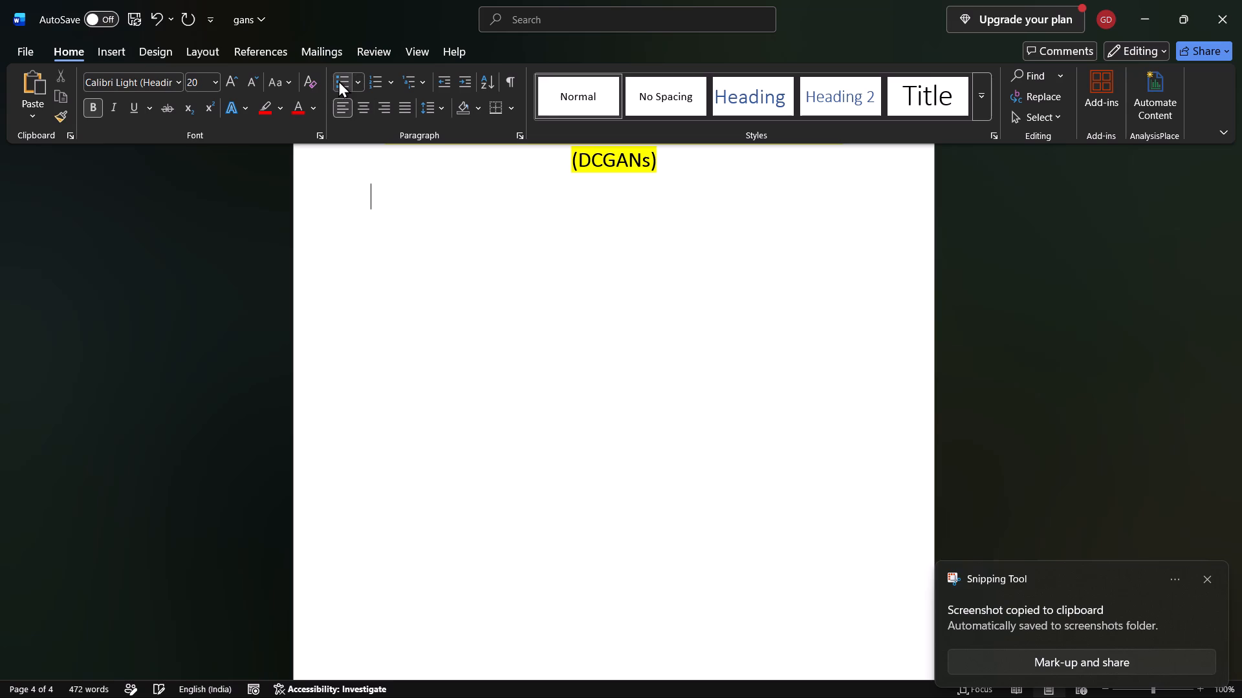
pyautogui.hotkey('ctrl', 'v')
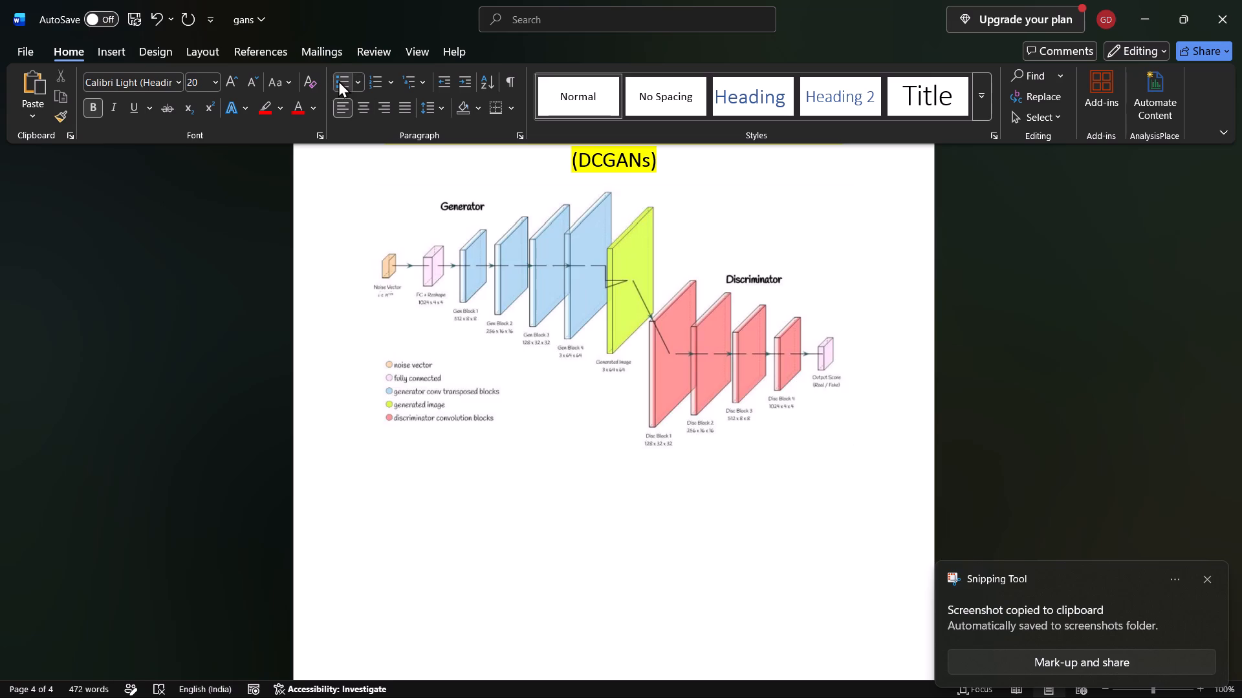
pyautogui.press('Down')
pyautogui.press('Return')
# Switch to the DCGAN introduction PDF in Chrome and read the three page 3 bullets under "The fundamental idea is simple:".
pyautogui.hotkey('alt', 'Tab')
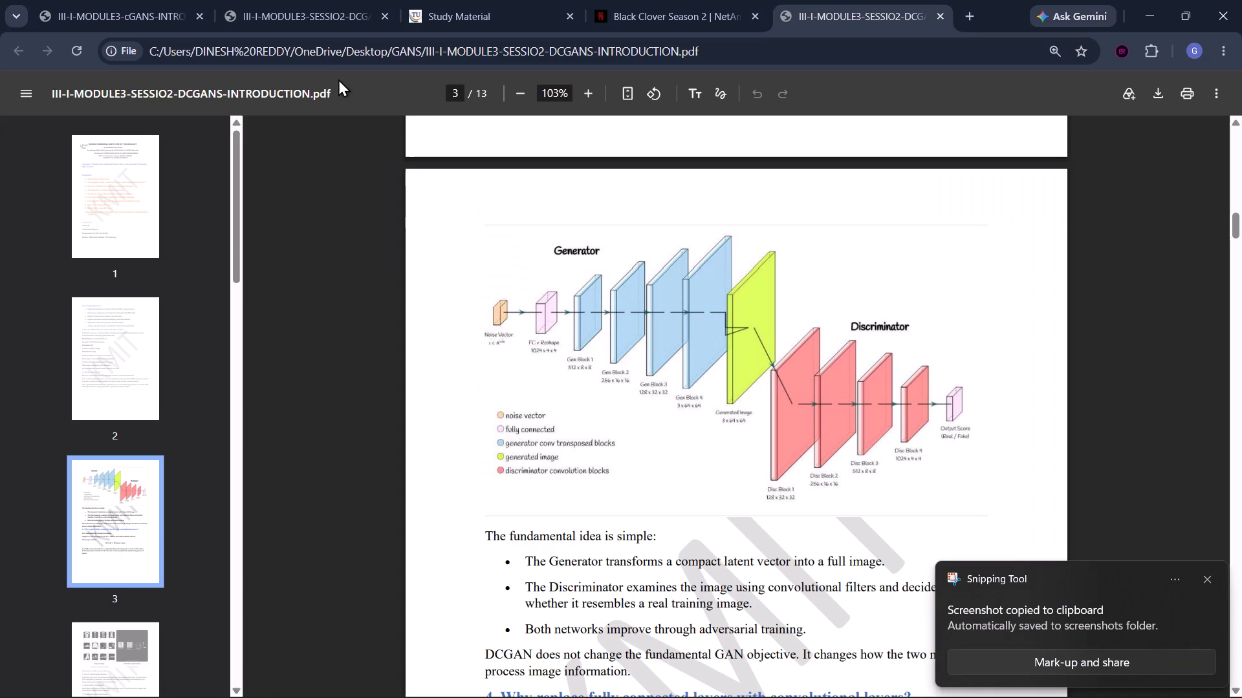
pyautogui.scroll(1, 563, 405)
pyautogui.middleClick(563, 405)
pyautogui.middleClick(624, 481)
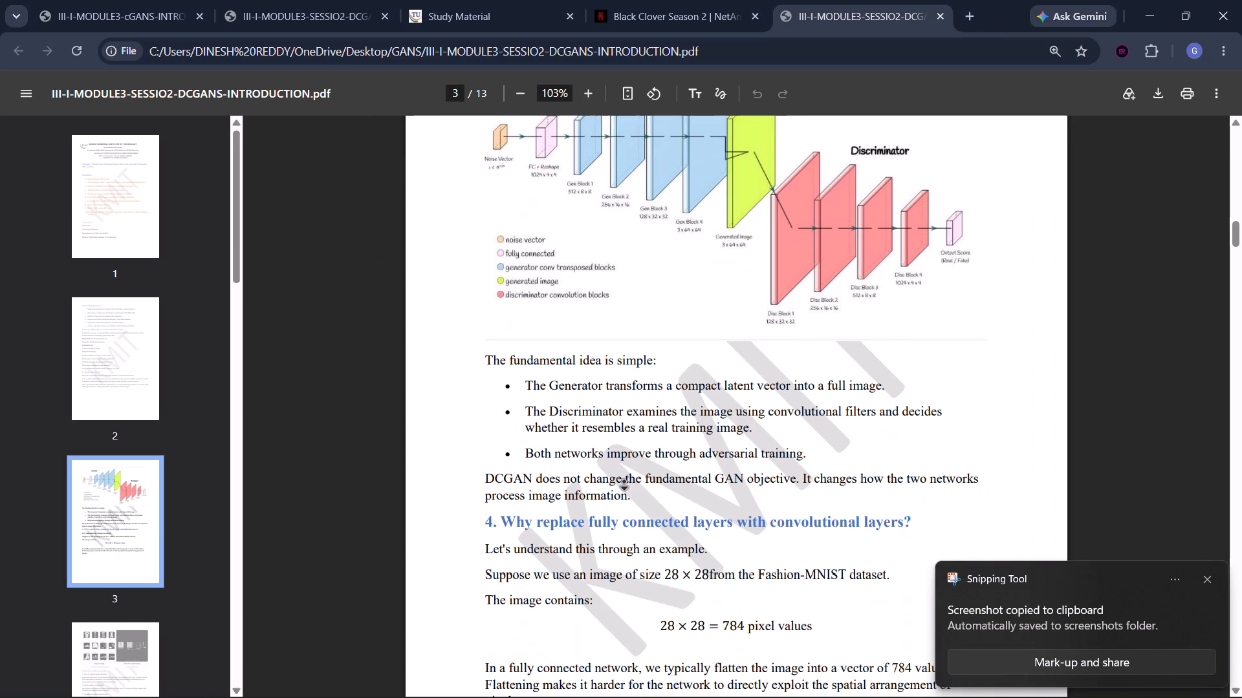
pyautogui.click(1208, 576)
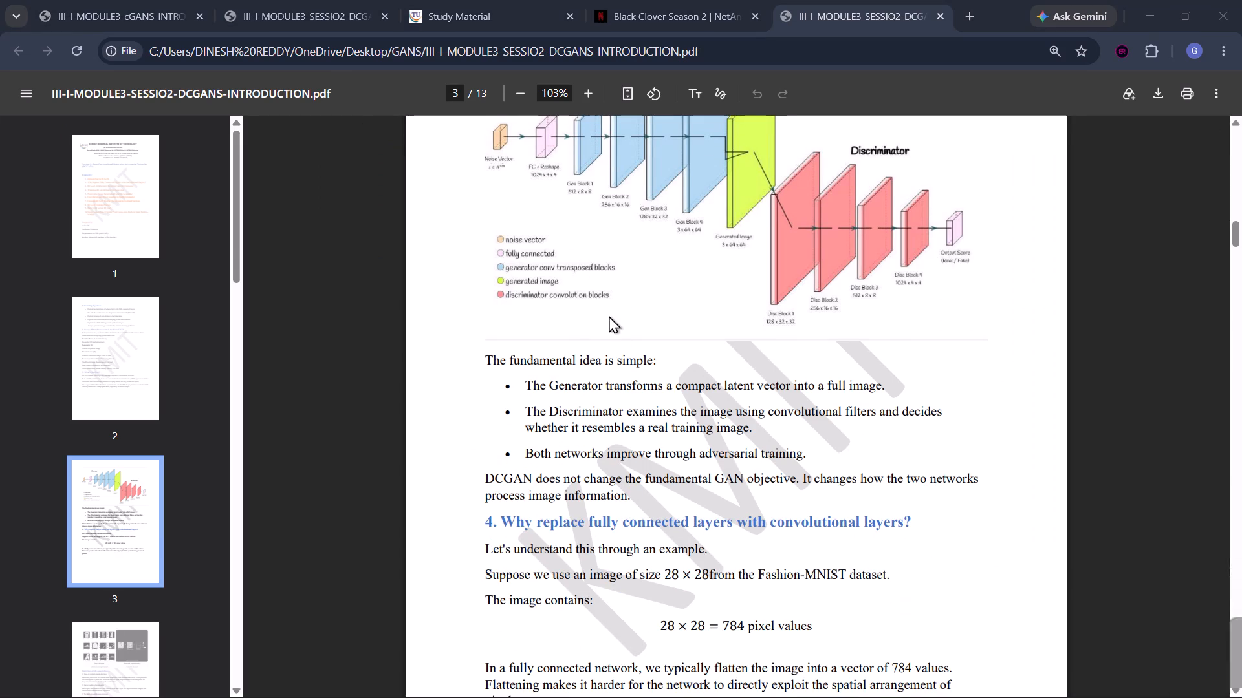
pyautogui.moveTo(511, 379); pyautogui.dragTo(550, 383)
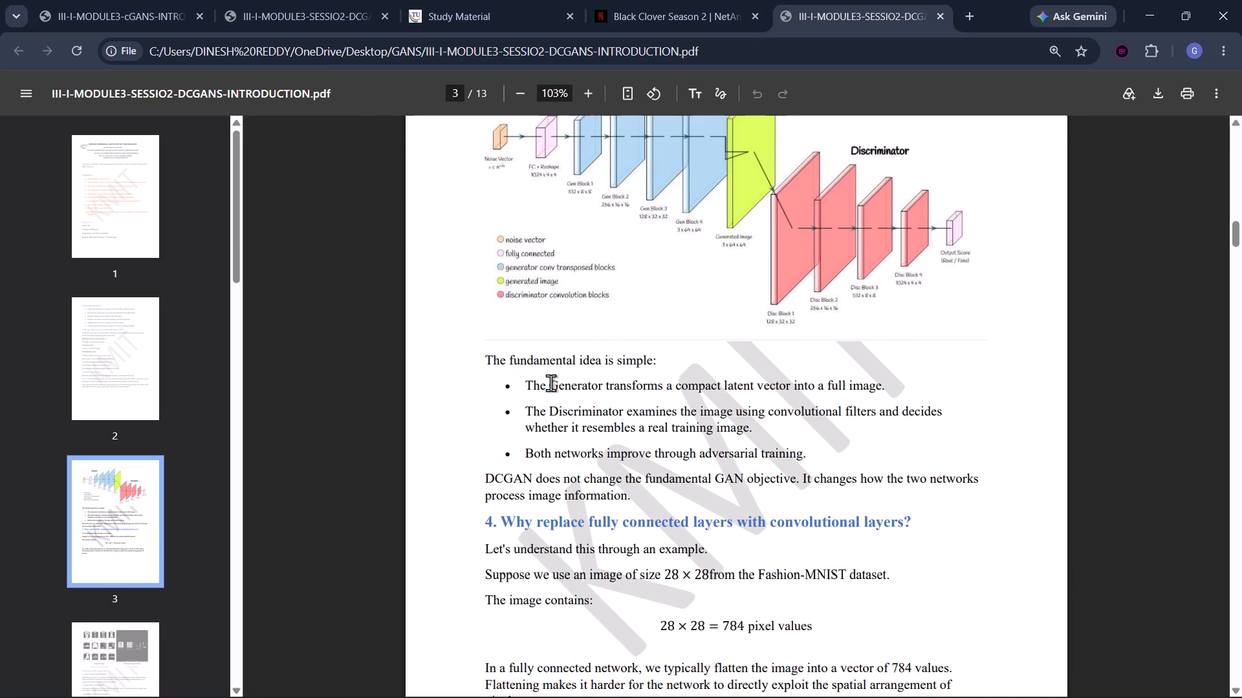
pyautogui.moveTo(550, 383); pyautogui.dragTo(782, 384)
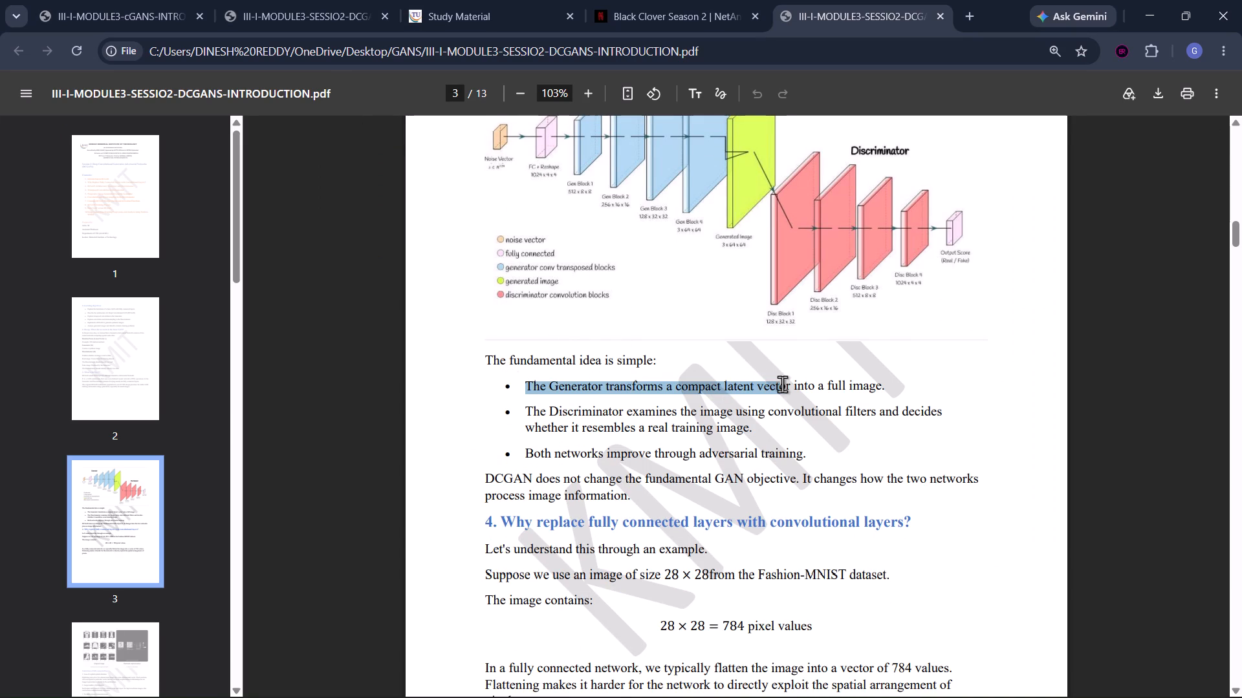
pyautogui.moveTo(782, 384); pyautogui.dragTo(882, 387)
pyautogui.click(882, 387)
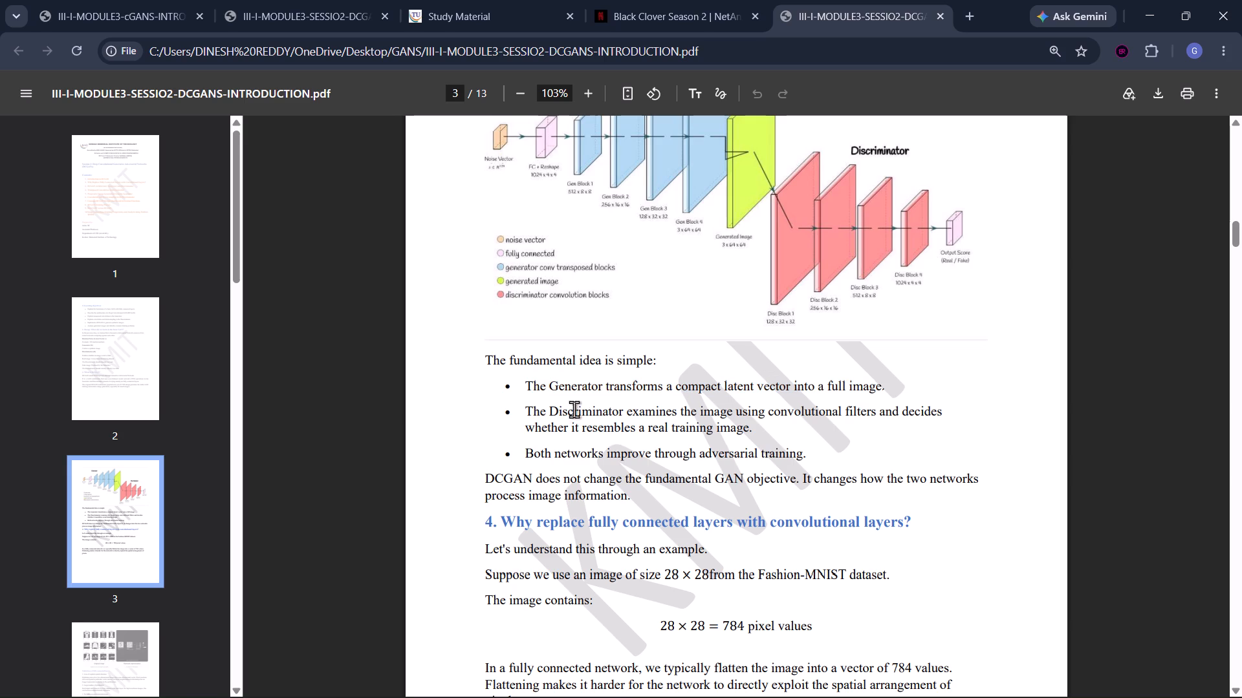
pyautogui.moveTo(525, 407); pyautogui.dragTo(744, 406)
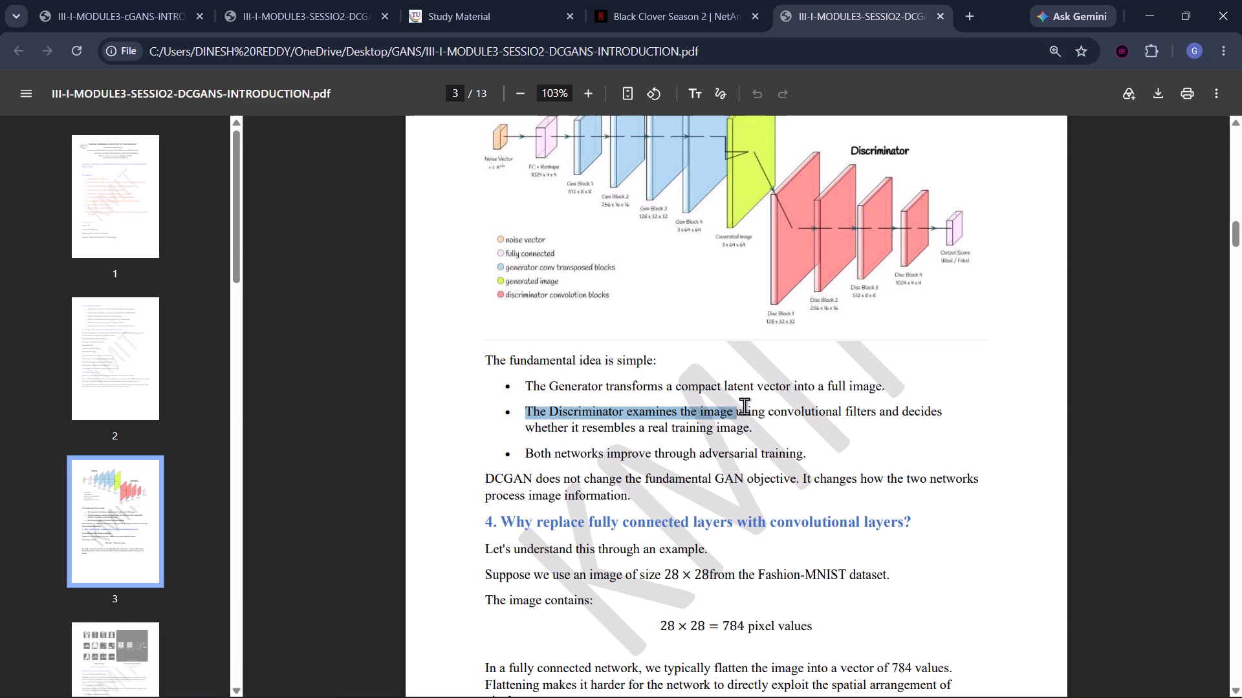
pyautogui.moveTo(744, 406); pyautogui.dragTo(887, 408)
pyautogui.click(887, 408)
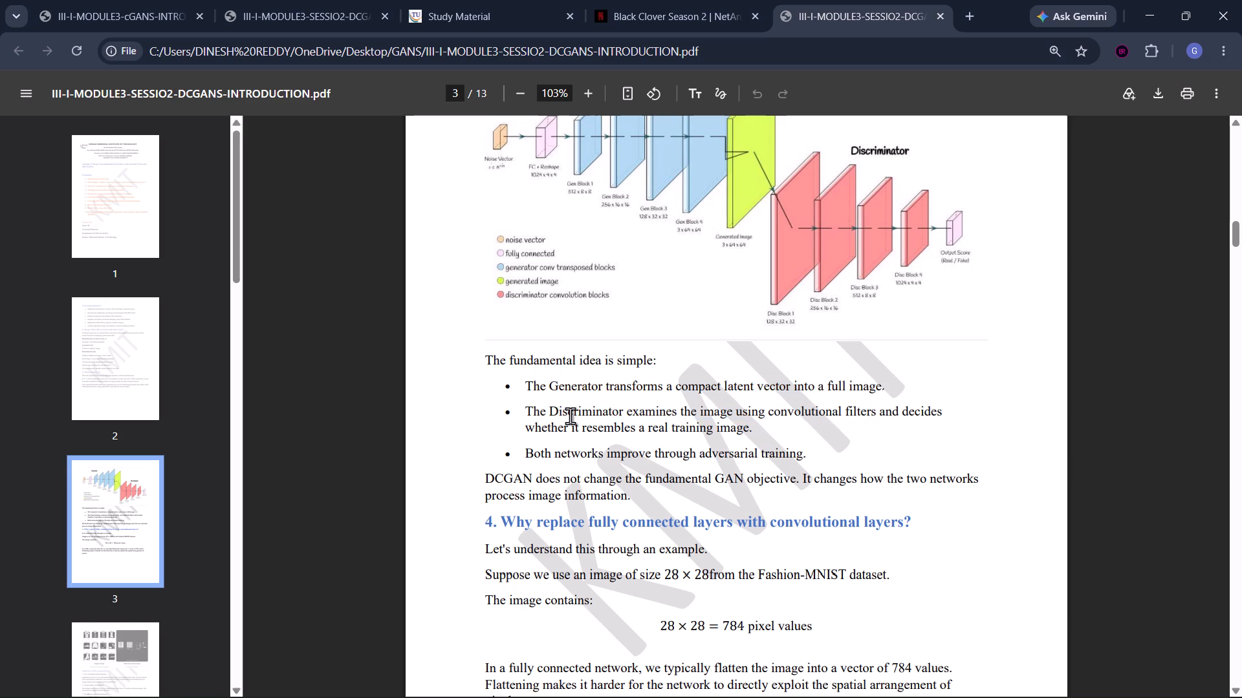
pyautogui.moveTo(529, 426); pyautogui.dragTo(671, 421)
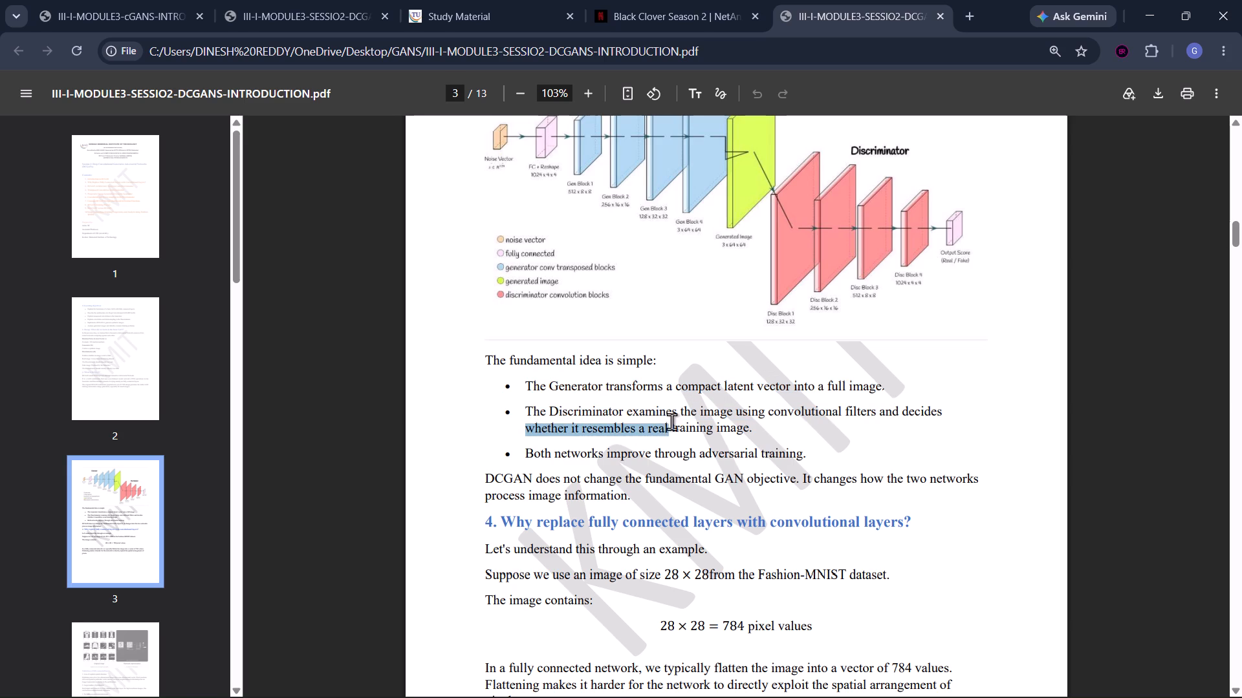
pyautogui.moveTo(671, 421); pyautogui.dragTo(768, 427)
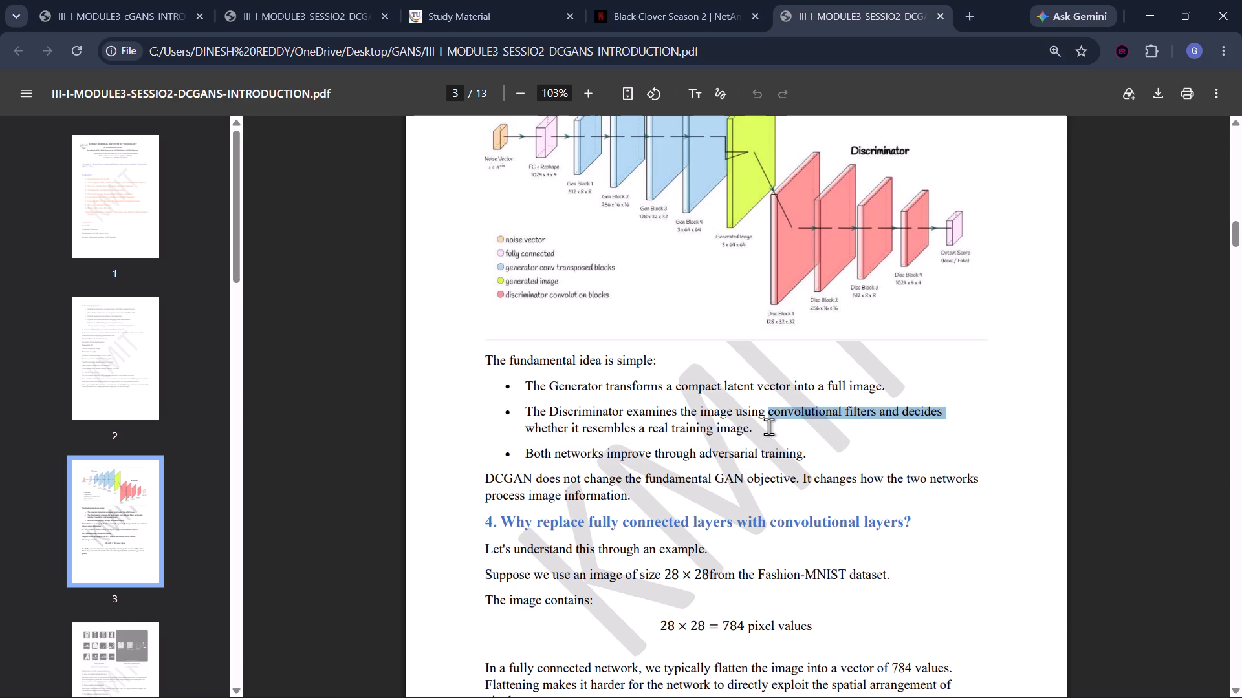
pyautogui.moveTo(768, 427); pyautogui.dragTo(755, 431)
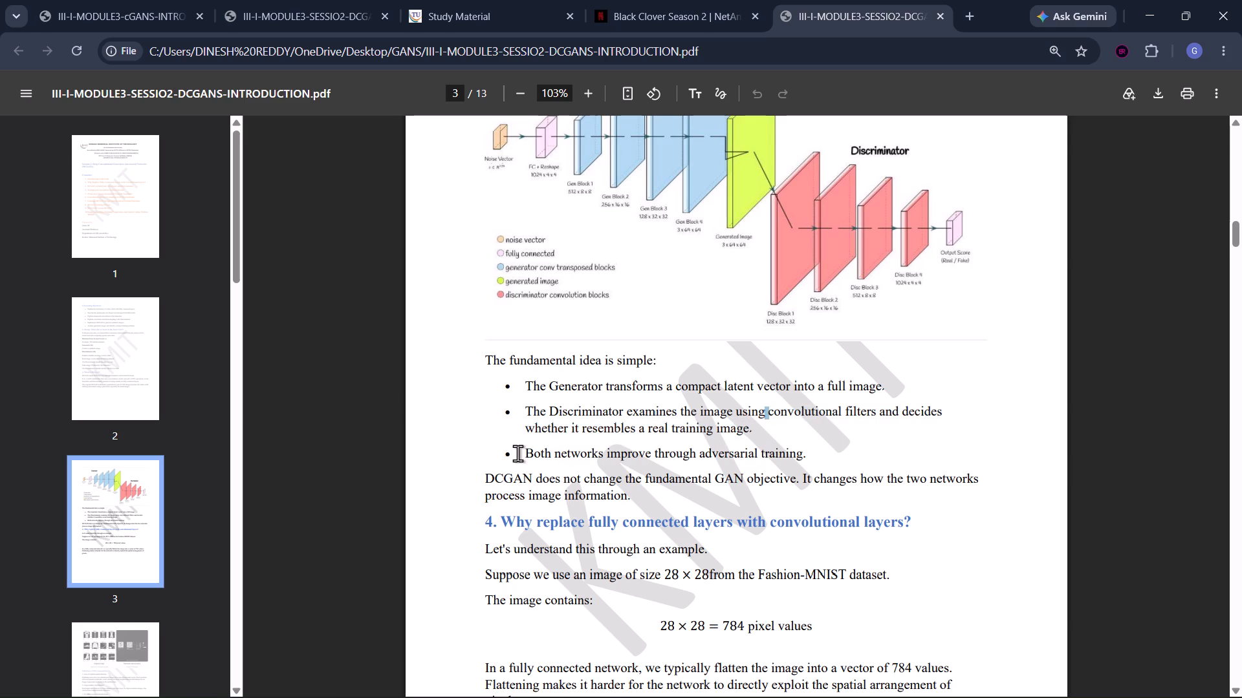
pyautogui.moveTo(525, 453); pyautogui.dragTo(693, 454)
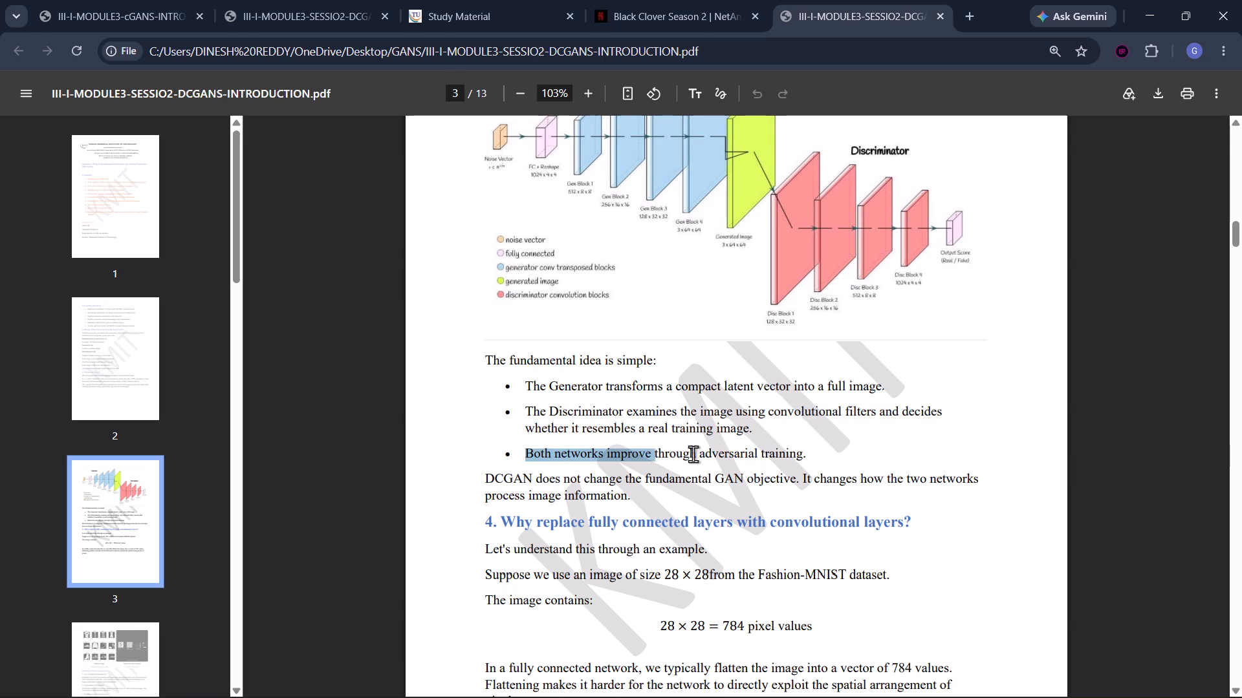
pyautogui.moveTo(693, 454); pyautogui.dragTo(823, 456)
pyautogui.moveTo(820, 454); pyautogui.dragTo(806, 454)
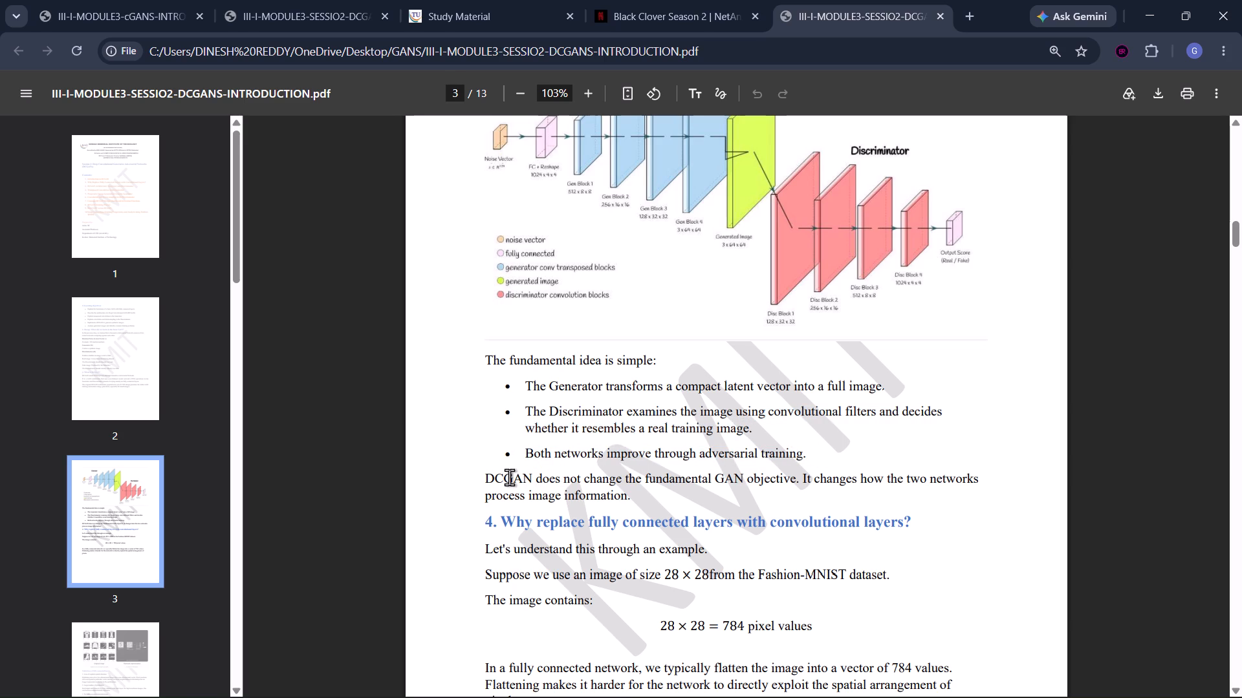
# Read the page 3 paragraph on how DCGAN relates to the fundamental GAN objective.
pyautogui.moveTo(489, 474); pyautogui.dragTo(519, 479)
pyautogui.moveTo(519, 479); pyautogui.dragTo(705, 477)
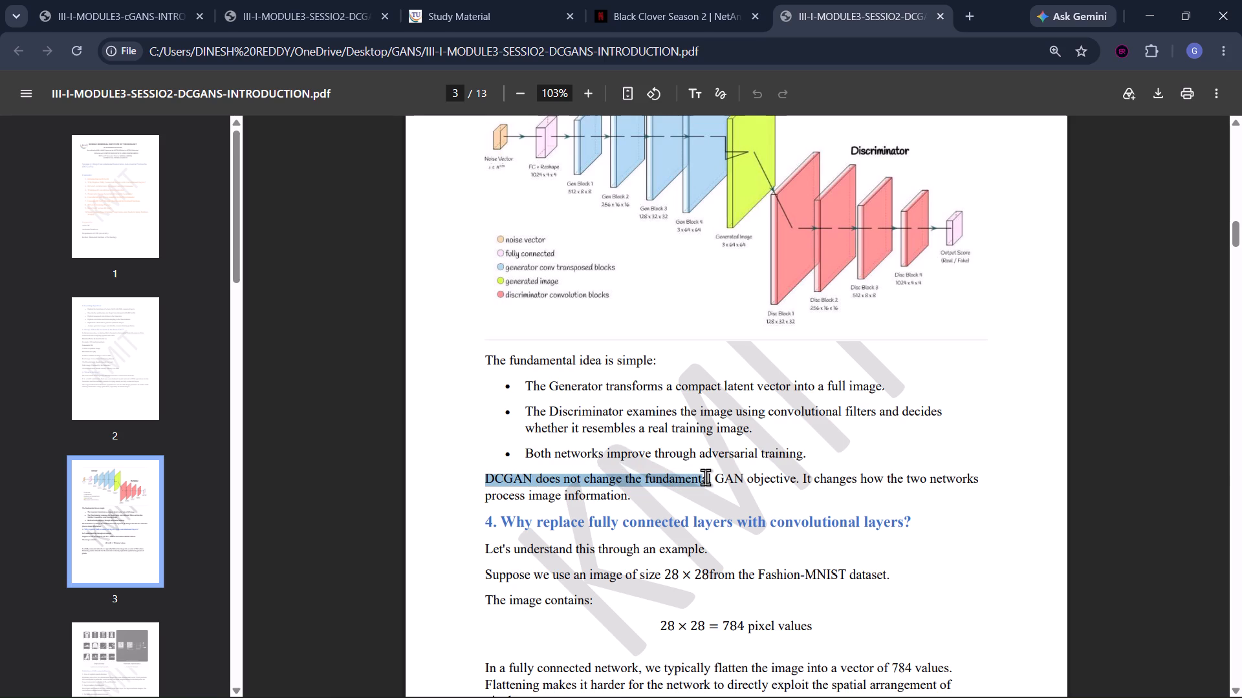
pyautogui.moveTo(705, 477); pyautogui.dragTo(856, 481)
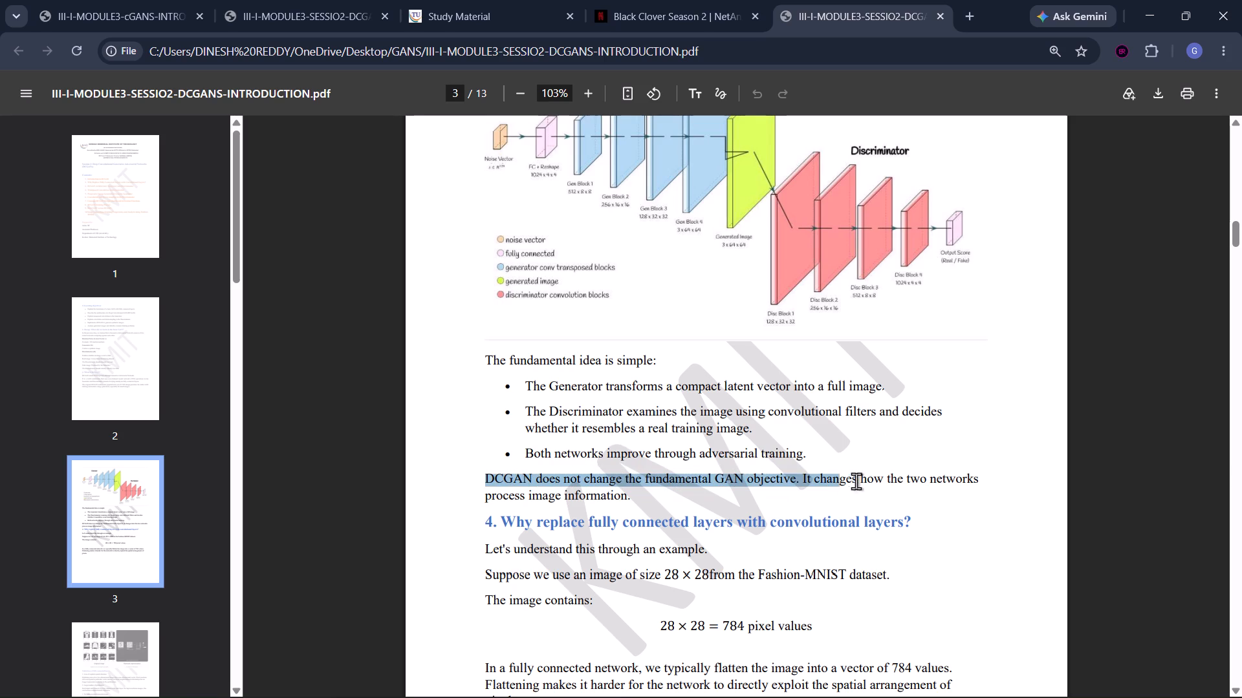
pyautogui.moveTo(856, 481); pyautogui.dragTo(645, 496)
pyautogui.moveTo(644, 495); pyautogui.dragTo(638, 493)
pyautogui.moveTo(556, 443); pyautogui.dragTo(551, 438, button='right')
pyautogui.moveTo(413, 374); pyautogui.dragTo(424, 366)
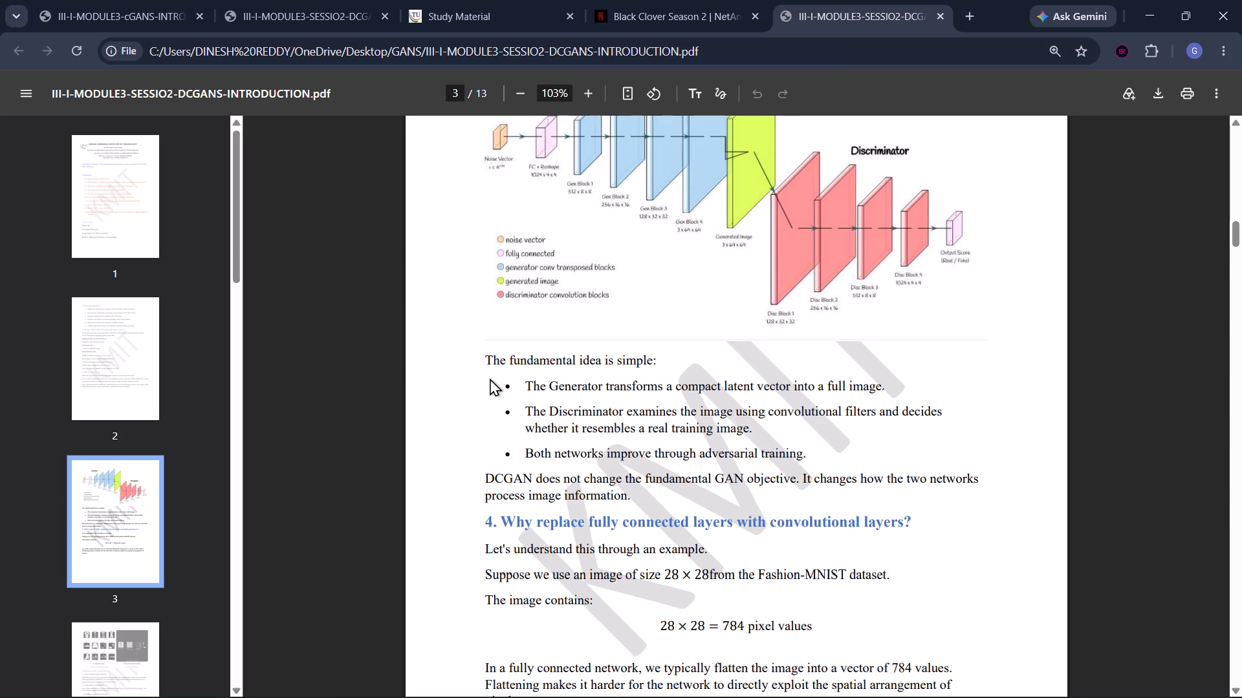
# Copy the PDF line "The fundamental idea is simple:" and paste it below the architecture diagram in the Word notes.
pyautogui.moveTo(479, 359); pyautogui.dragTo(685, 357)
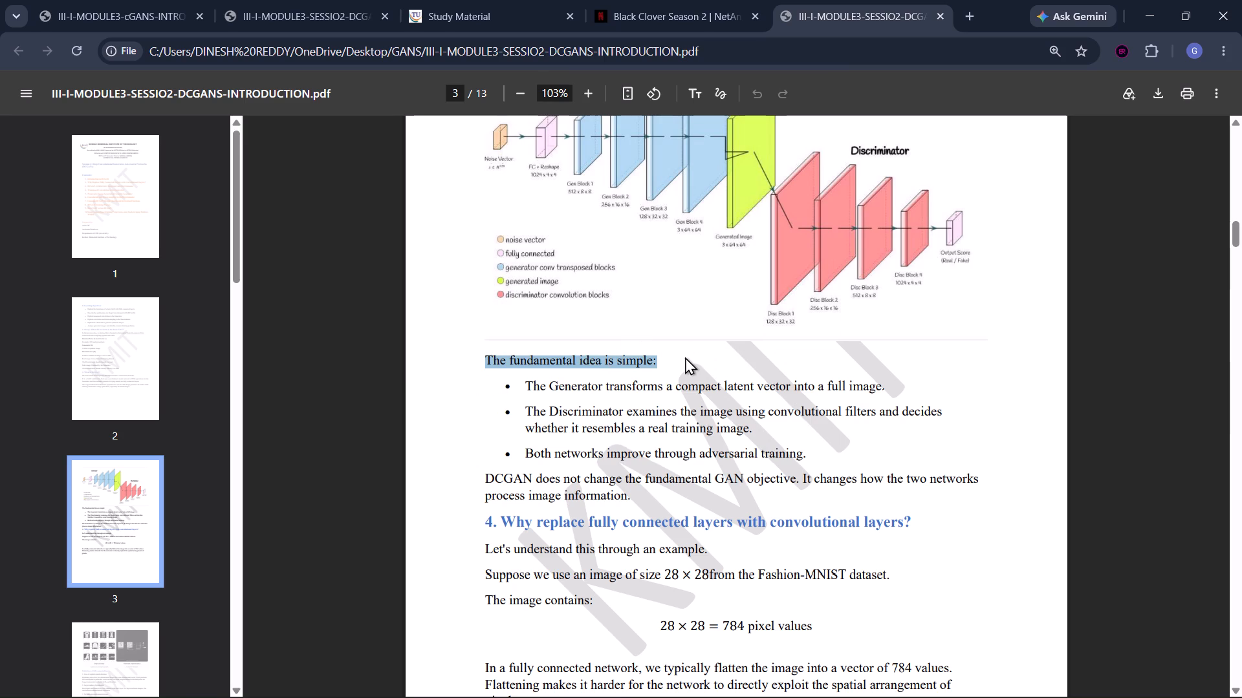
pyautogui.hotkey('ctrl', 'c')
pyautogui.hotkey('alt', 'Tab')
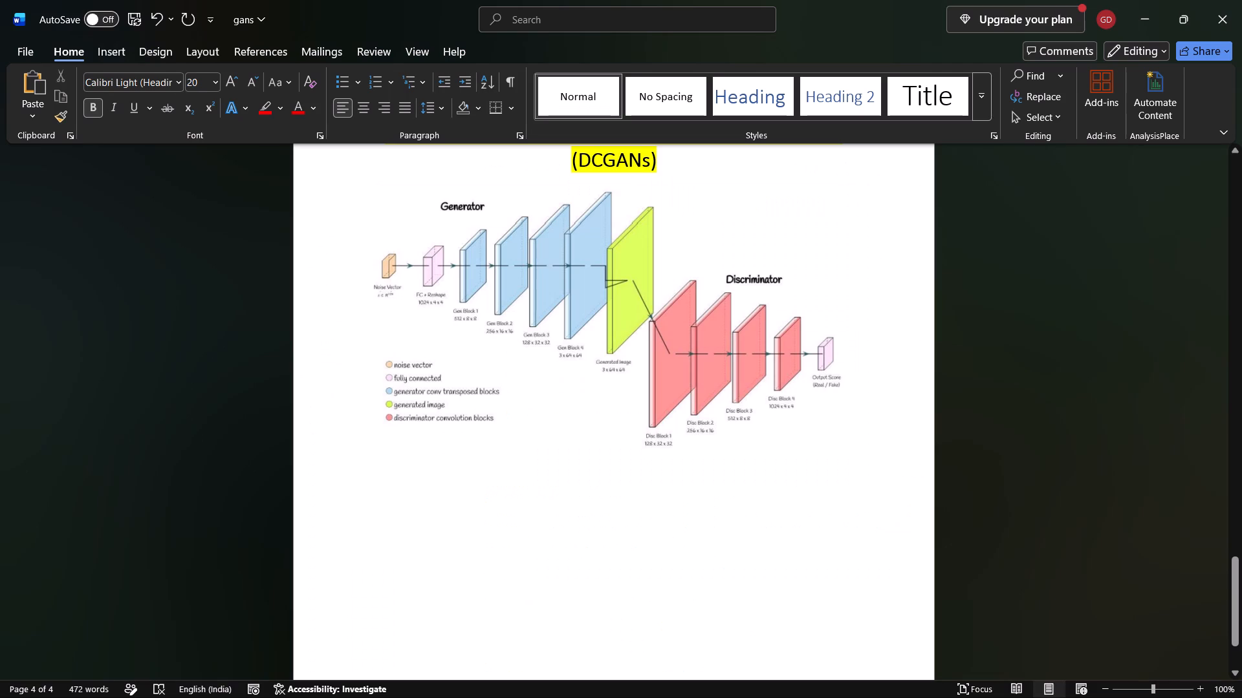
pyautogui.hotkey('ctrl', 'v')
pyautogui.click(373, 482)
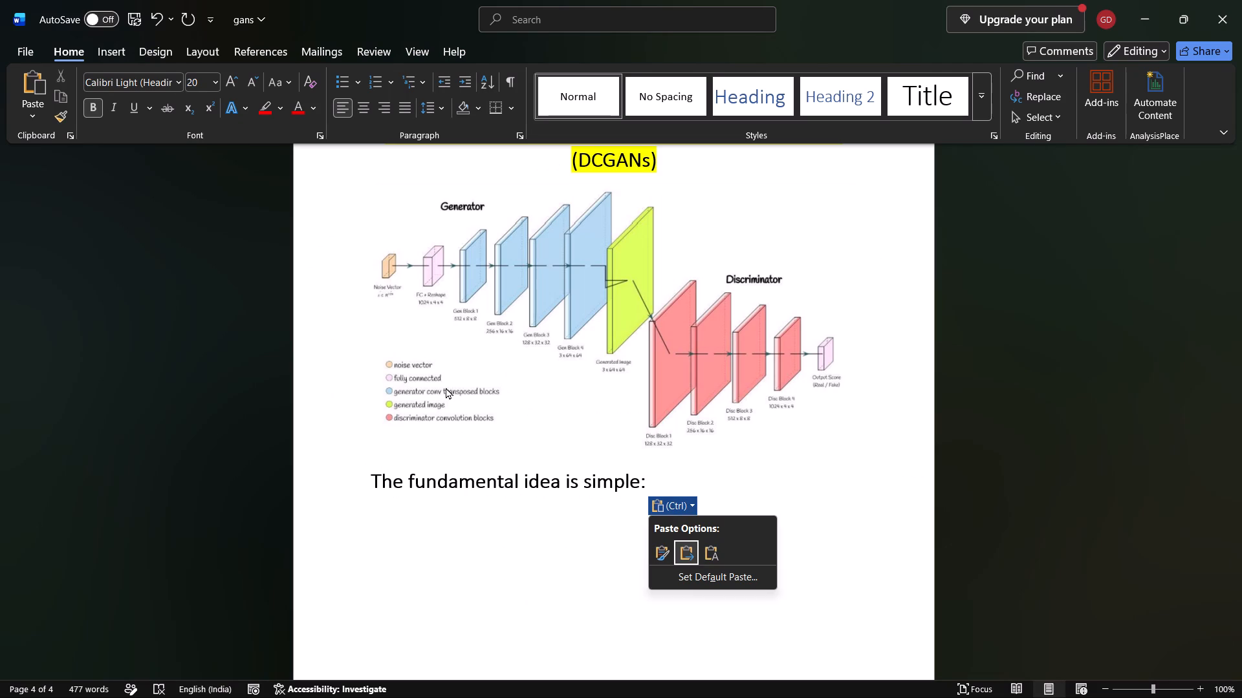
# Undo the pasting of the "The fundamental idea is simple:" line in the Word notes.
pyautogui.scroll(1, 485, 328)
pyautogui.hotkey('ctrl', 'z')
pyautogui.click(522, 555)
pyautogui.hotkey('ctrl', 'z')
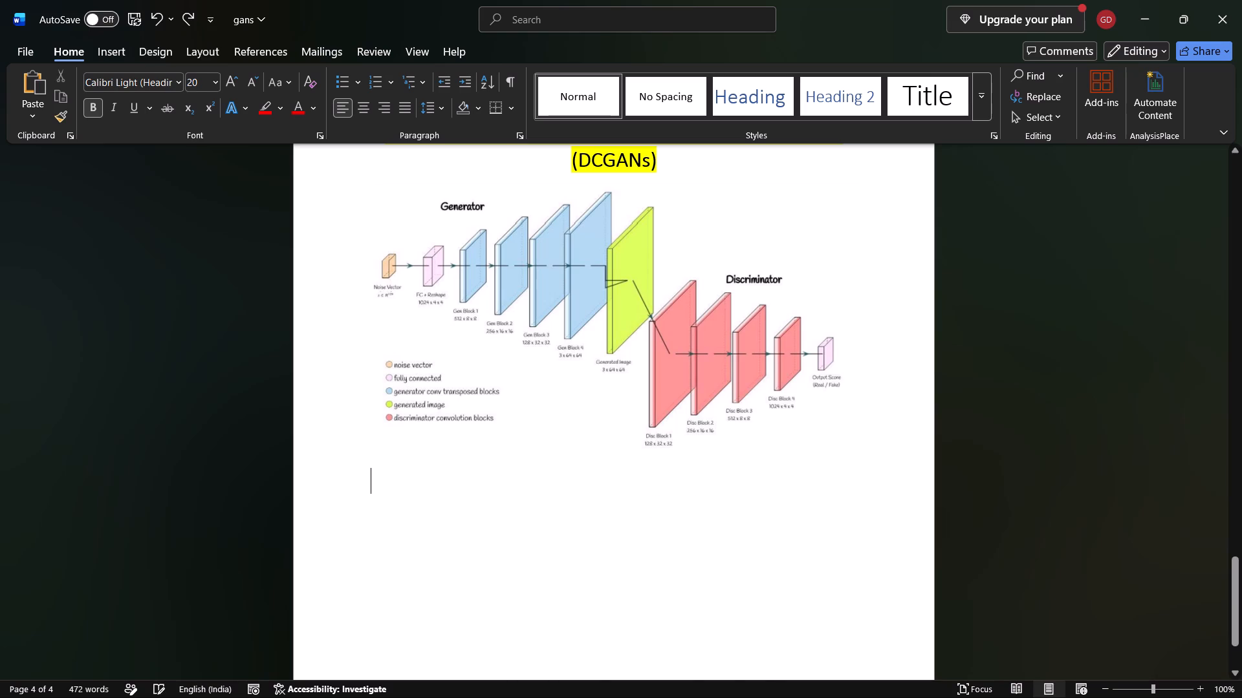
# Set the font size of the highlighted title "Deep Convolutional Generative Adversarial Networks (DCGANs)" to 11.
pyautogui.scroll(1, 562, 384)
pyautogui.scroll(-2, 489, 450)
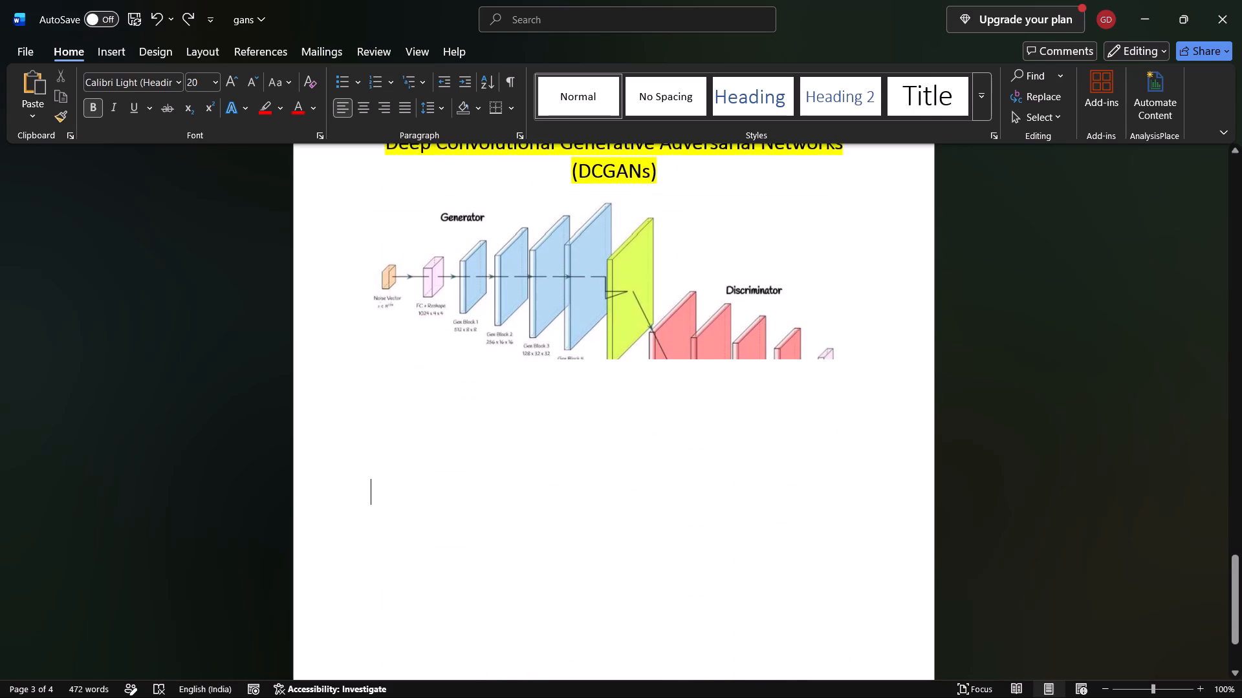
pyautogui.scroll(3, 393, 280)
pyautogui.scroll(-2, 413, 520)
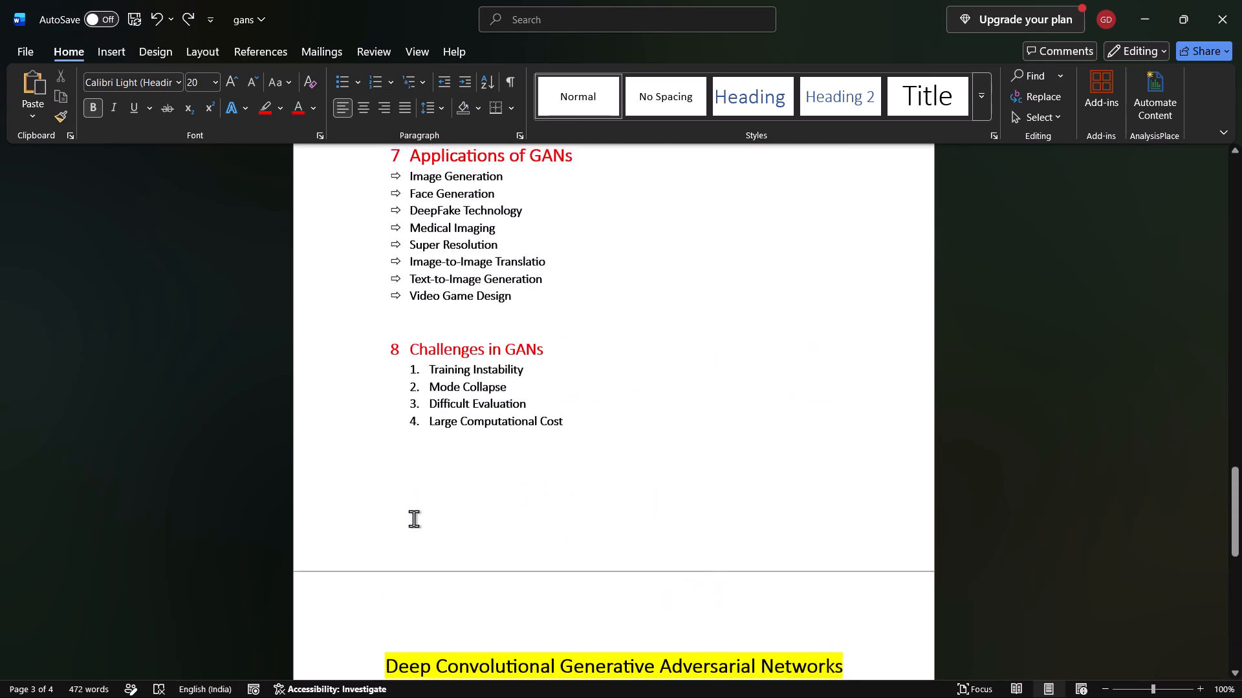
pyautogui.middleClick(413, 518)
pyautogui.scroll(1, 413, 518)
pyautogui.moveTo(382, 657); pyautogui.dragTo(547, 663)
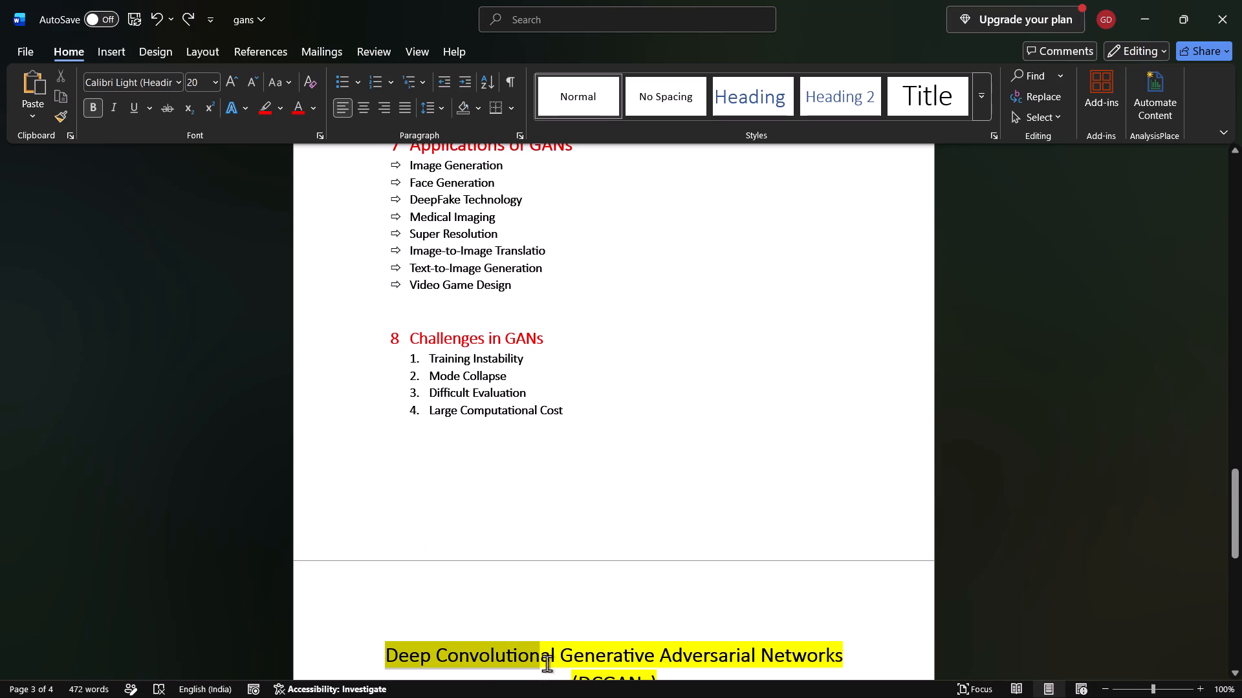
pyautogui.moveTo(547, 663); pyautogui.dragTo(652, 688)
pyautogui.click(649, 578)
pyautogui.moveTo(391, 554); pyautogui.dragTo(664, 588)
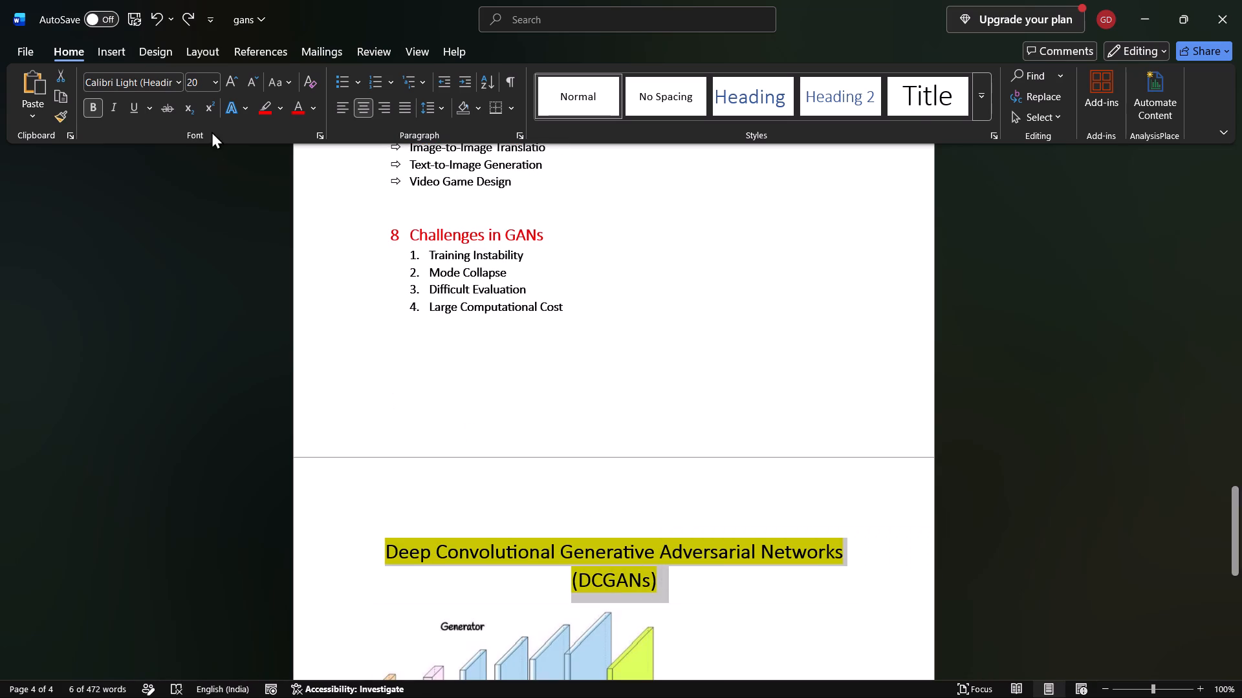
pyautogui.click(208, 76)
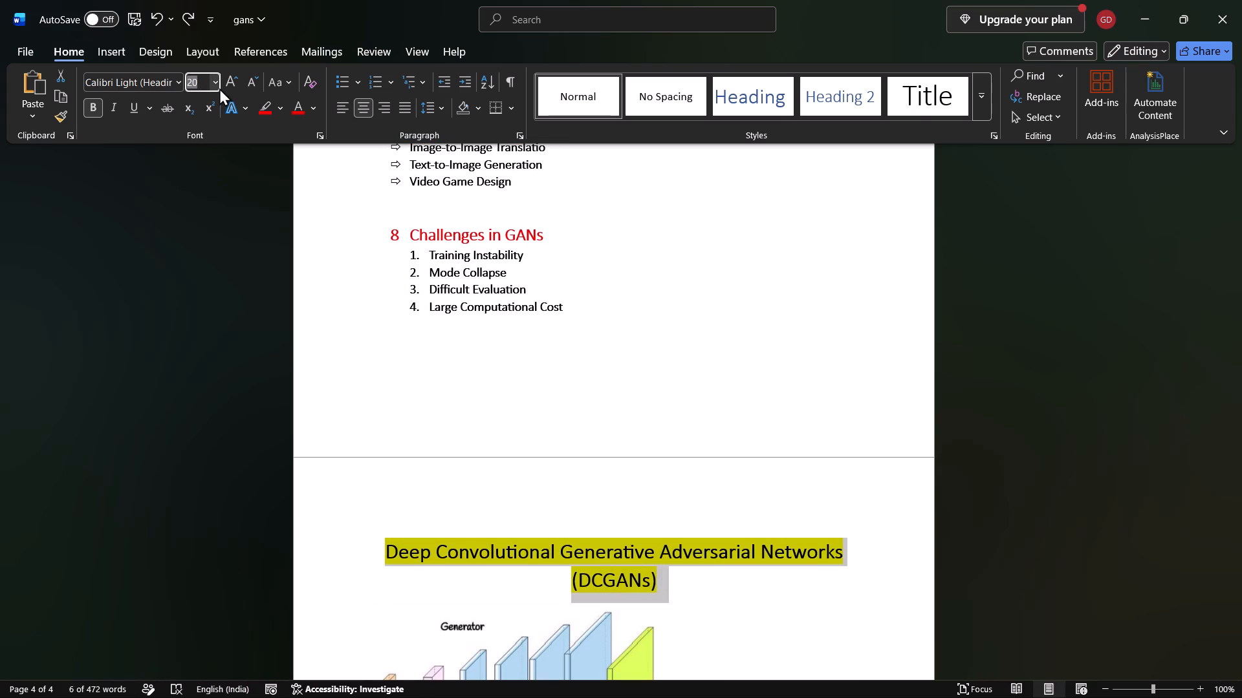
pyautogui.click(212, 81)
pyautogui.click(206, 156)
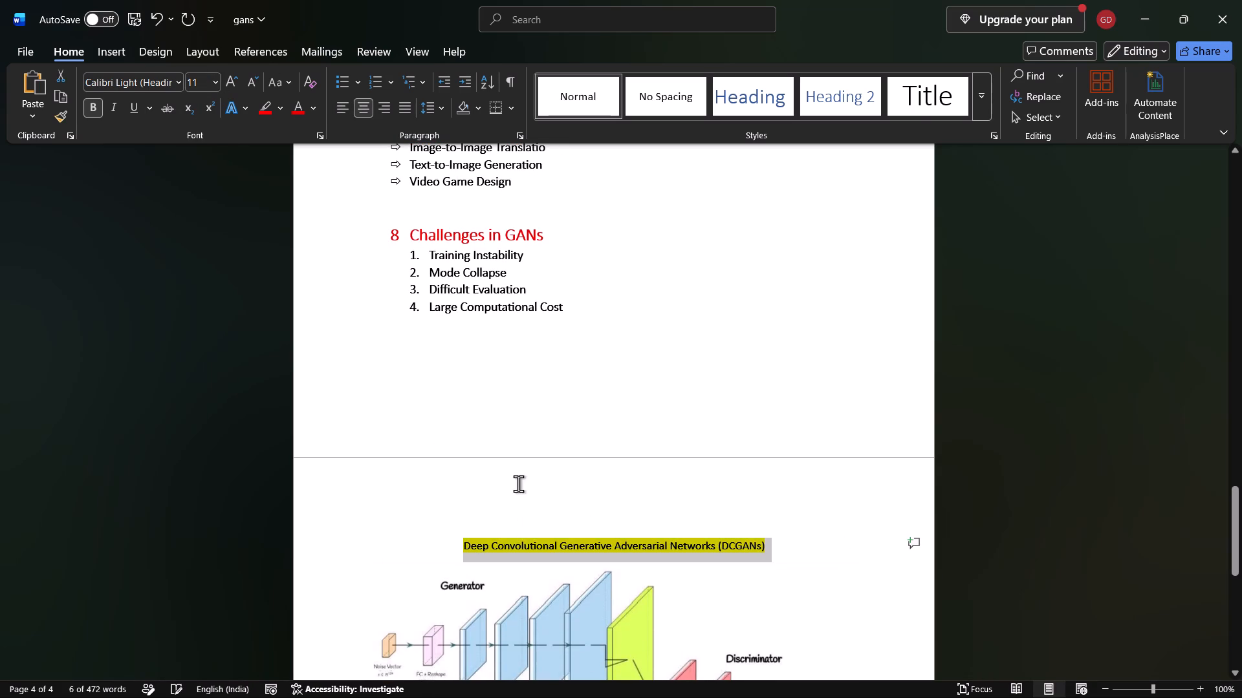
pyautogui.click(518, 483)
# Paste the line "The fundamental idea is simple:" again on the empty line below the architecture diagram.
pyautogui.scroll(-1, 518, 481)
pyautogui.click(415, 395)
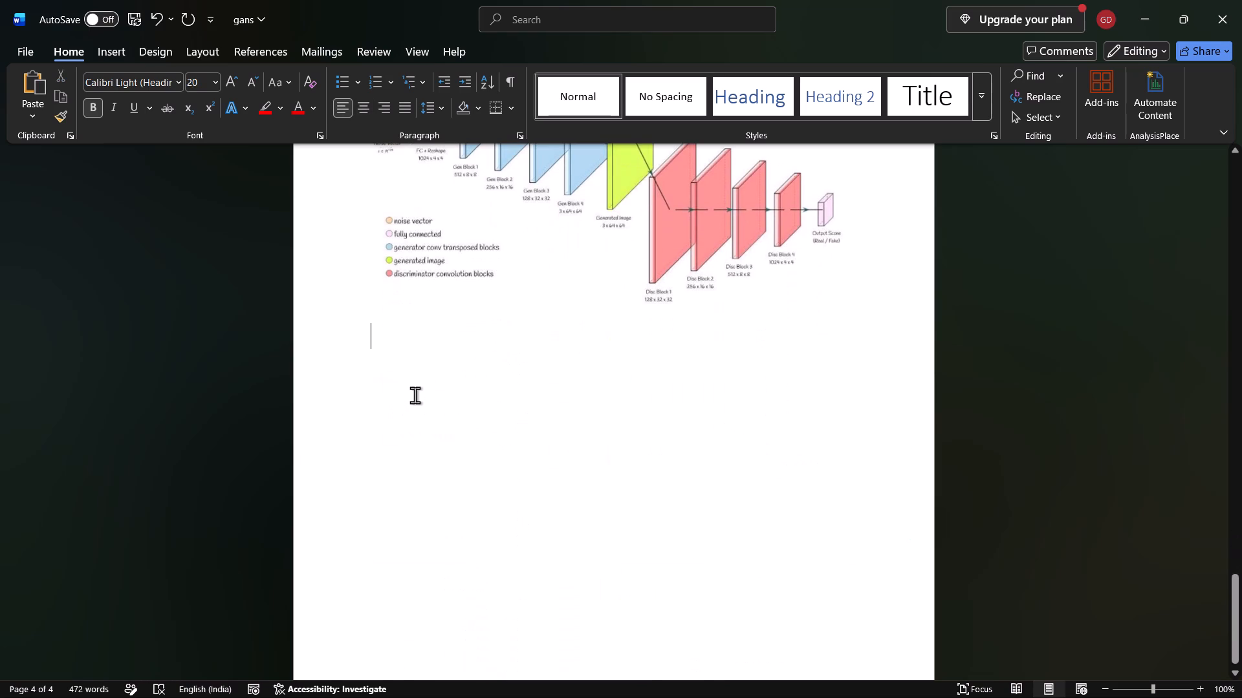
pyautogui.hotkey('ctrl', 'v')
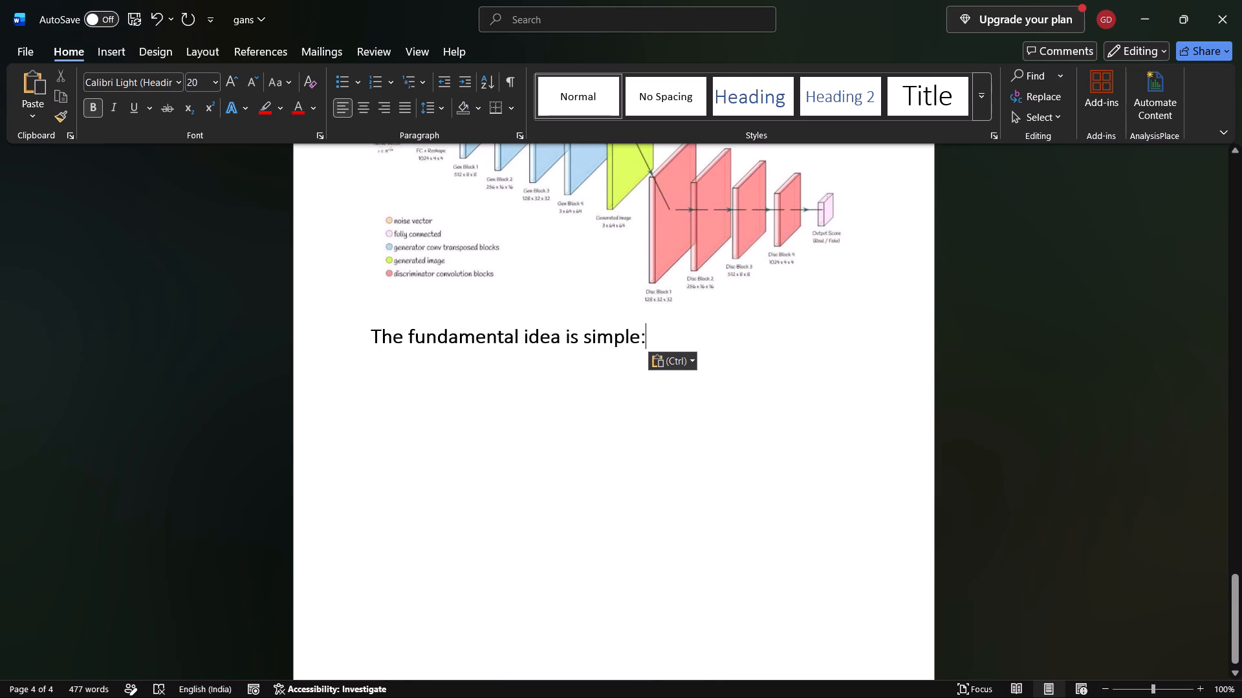
# Undo the pasted line, diagram insertion and title formatting, back to the plain left-aligned 12 pt DCGANs title, and place the cursor in it.
pyautogui.hotkey('ctrl', 'z')
pyautogui.hotkey('ctrl', 'z')
pyautogui.hotkey('ctrl', 'z')
pyautogui.hotkey('ctrl', 'z')
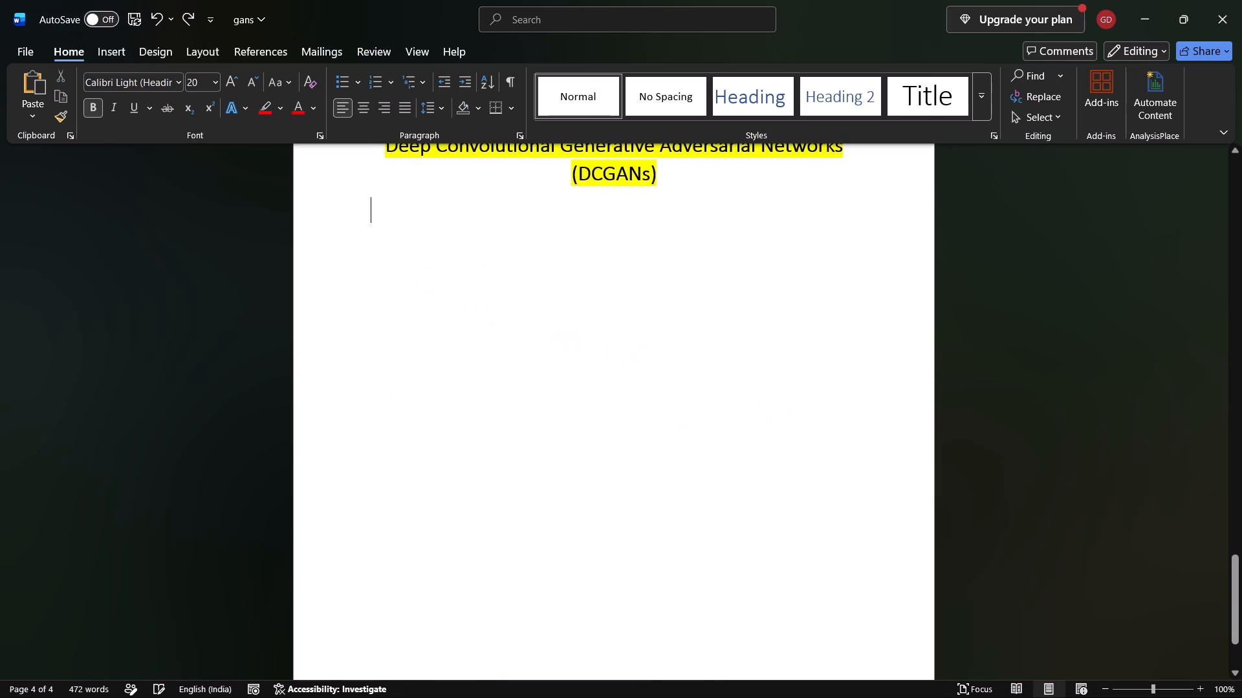
pyautogui.hotkey('ctrl', 'z')
pyautogui.hotkey('ctrl', 'z')
pyautogui.hotkey('ctrl', 'z')
pyautogui.hotkey('ctrl', 'z')
pyautogui.hotkey('ctrl', 'z')
pyautogui.hotkey('ctrl', 'z')
pyautogui.hotkey('ctrl', 'z')
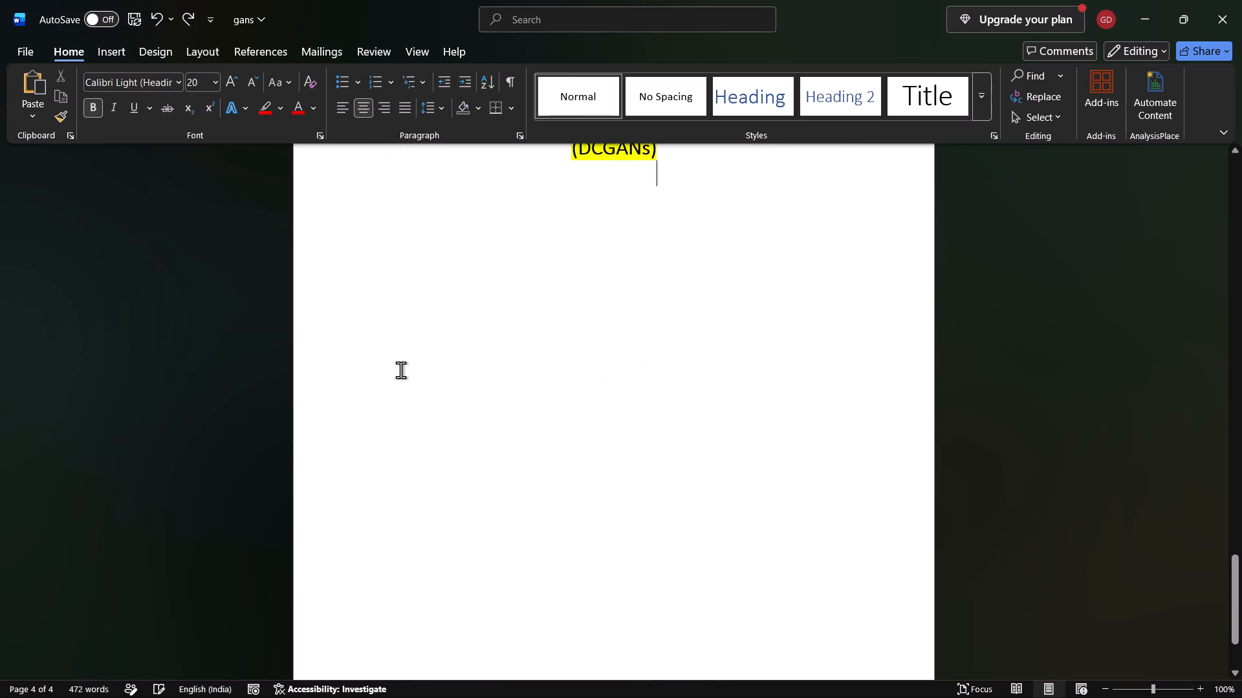
pyautogui.hotkey('ctrl', 'z')
pyautogui.hotkey('ctrl', 'z')
pyautogui.hotkey('ctrl', 'z')
pyautogui.hotkey('ctrl', 'z')
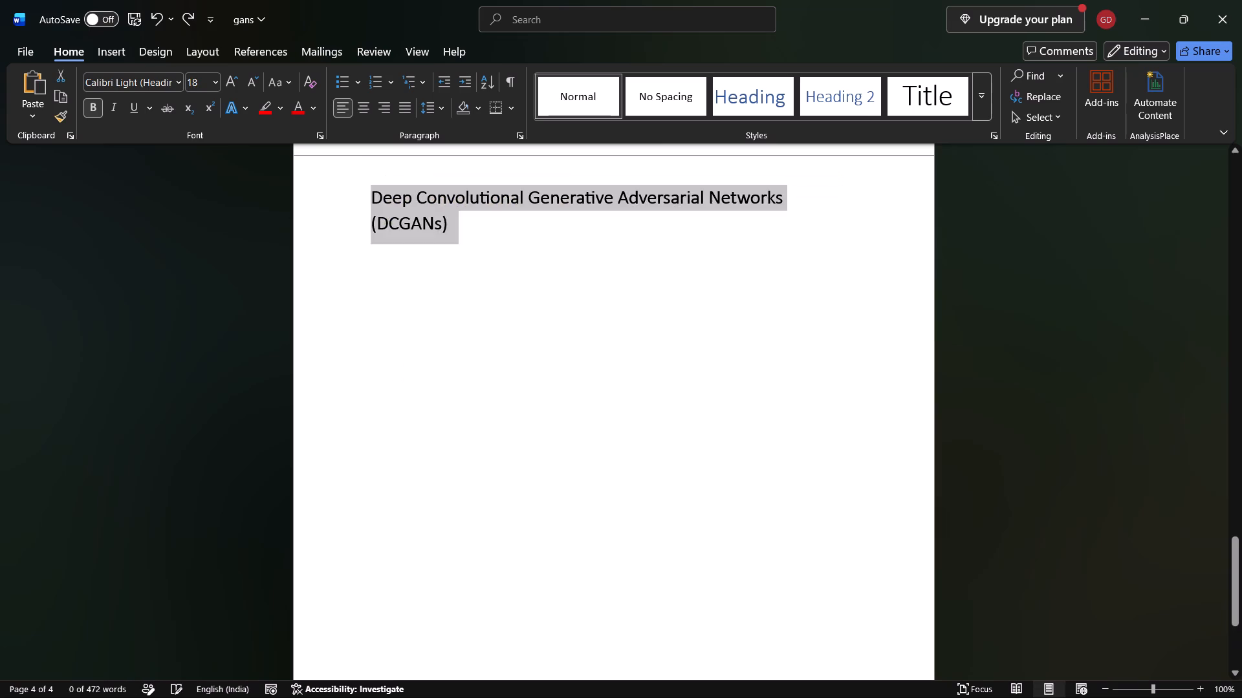
pyautogui.hotkey('ctrl', 'z')
pyautogui.hotkey('ctrl', 'z')
pyautogui.hotkey('ctrl', 'z')
pyautogui.hotkey('ctrl', 'z')
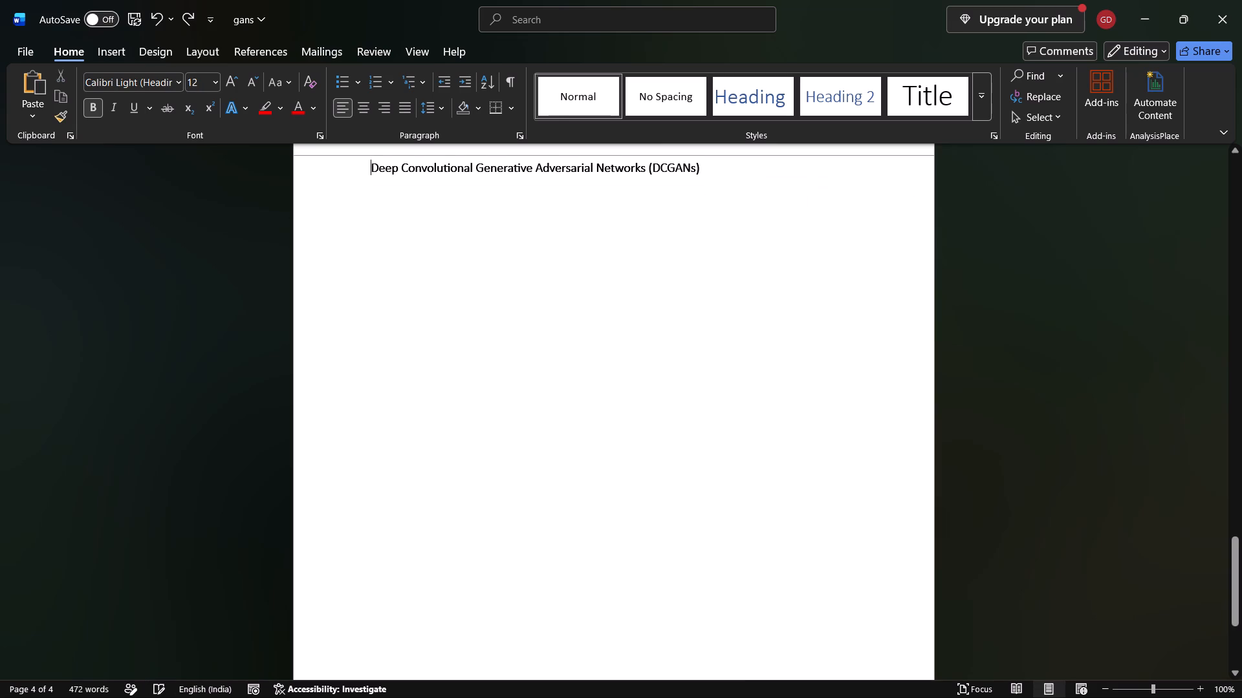
pyautogui.click(431, 187)
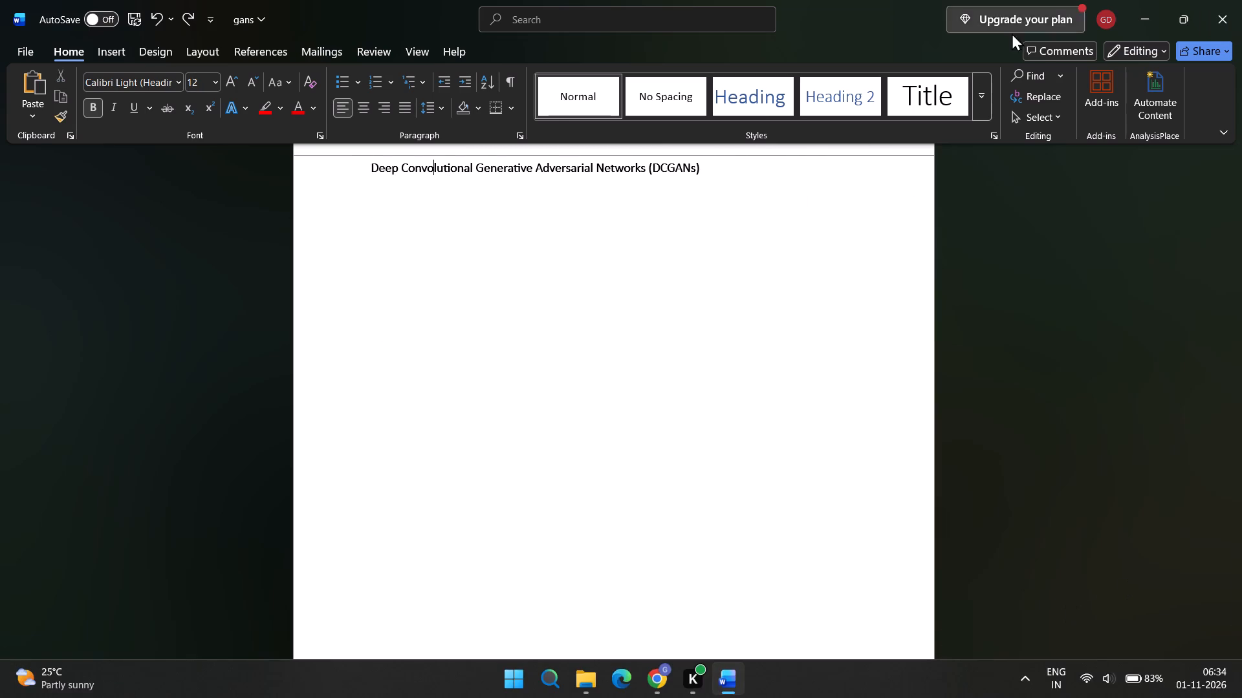
# Add an empty line below the DCGANs title and paste the line "The fundamental idea is simple:" once beneath it.
pyautogui.click(763, 171)
pyautogui.press('Return')
pyautogui.press('Return')
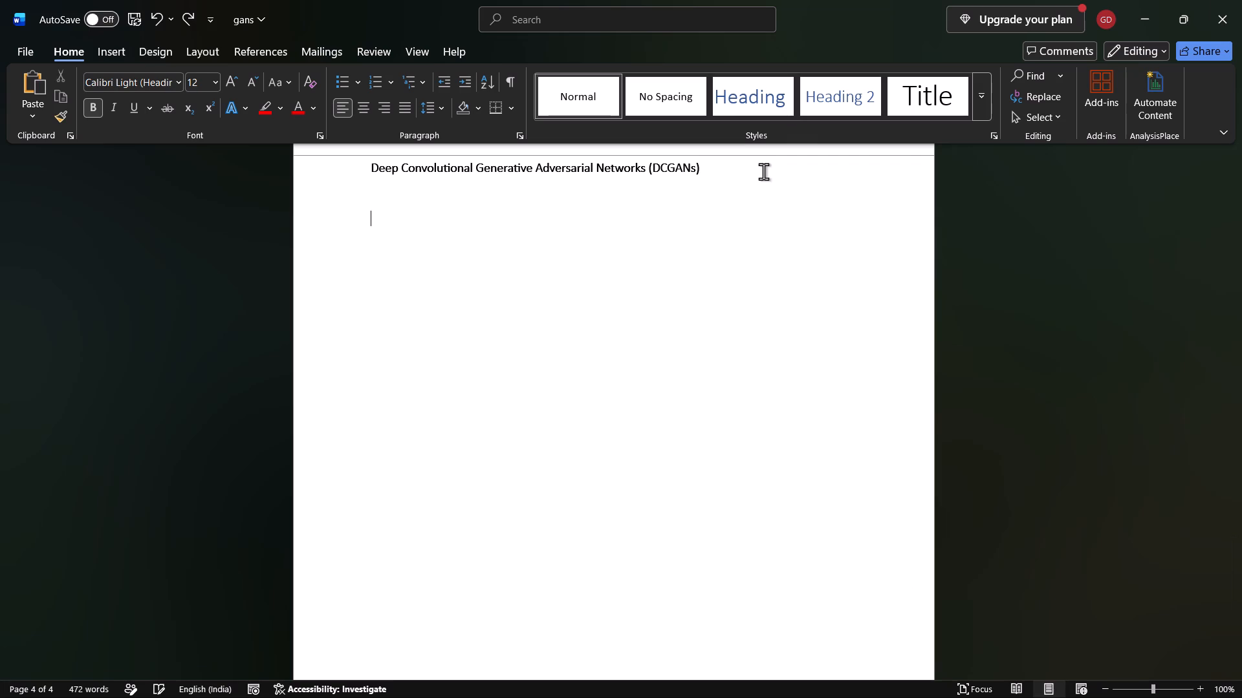
pyautogui.hotkey('ctrl', '2')
pyautogui.hotkey('ctrl', 'v')
pyautogui.hotkey('ctrl', 'v')
pyautogui.hotkey('ctrl', 'z')
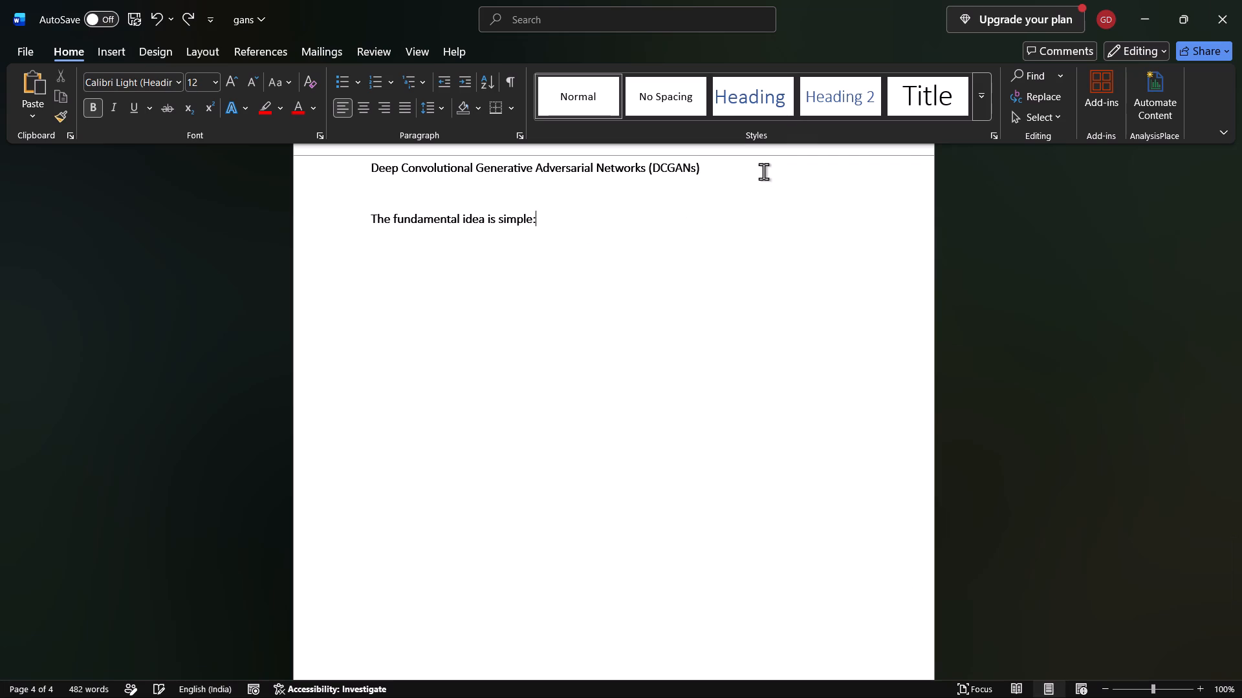
# Highlight the title "Deep Convolutional Generative Adversarial Networks (DCGANs)" in red.
pyautogui.moveTo(372, 172); pyautogui.dragTo(708, 156)
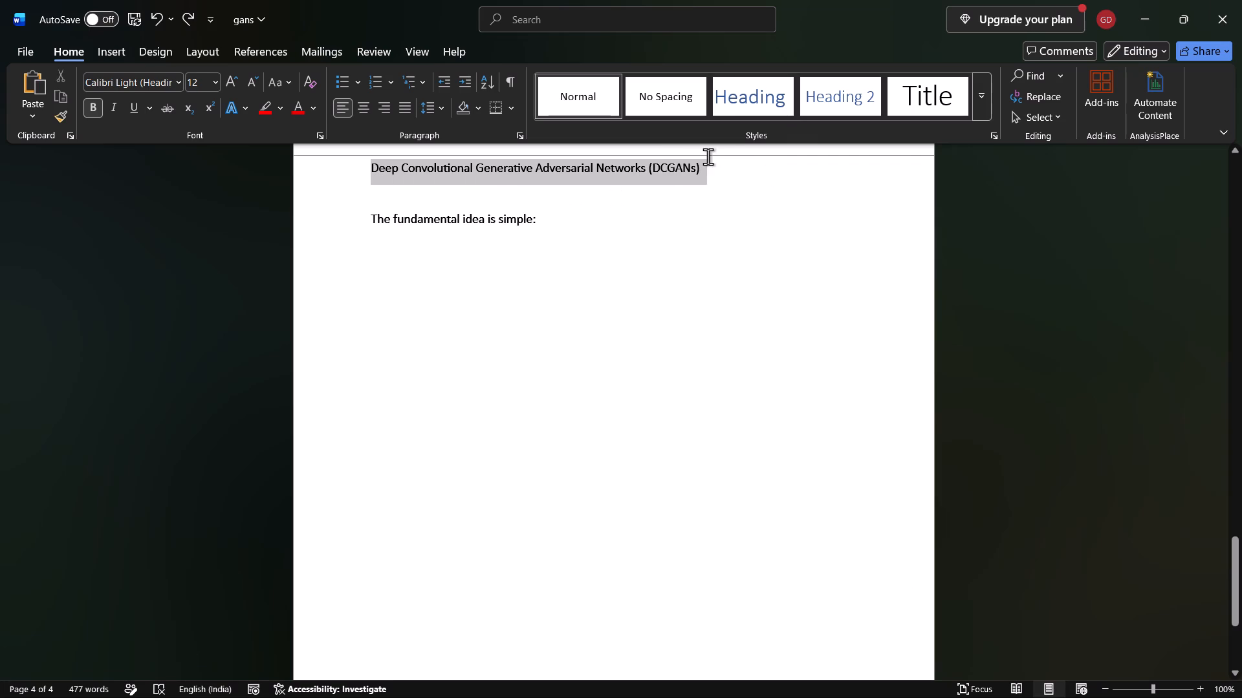
pyautogui.moveTo(708, 156); pyautogui.dragTo(709, 156)
pyautogui.click(265, 105)
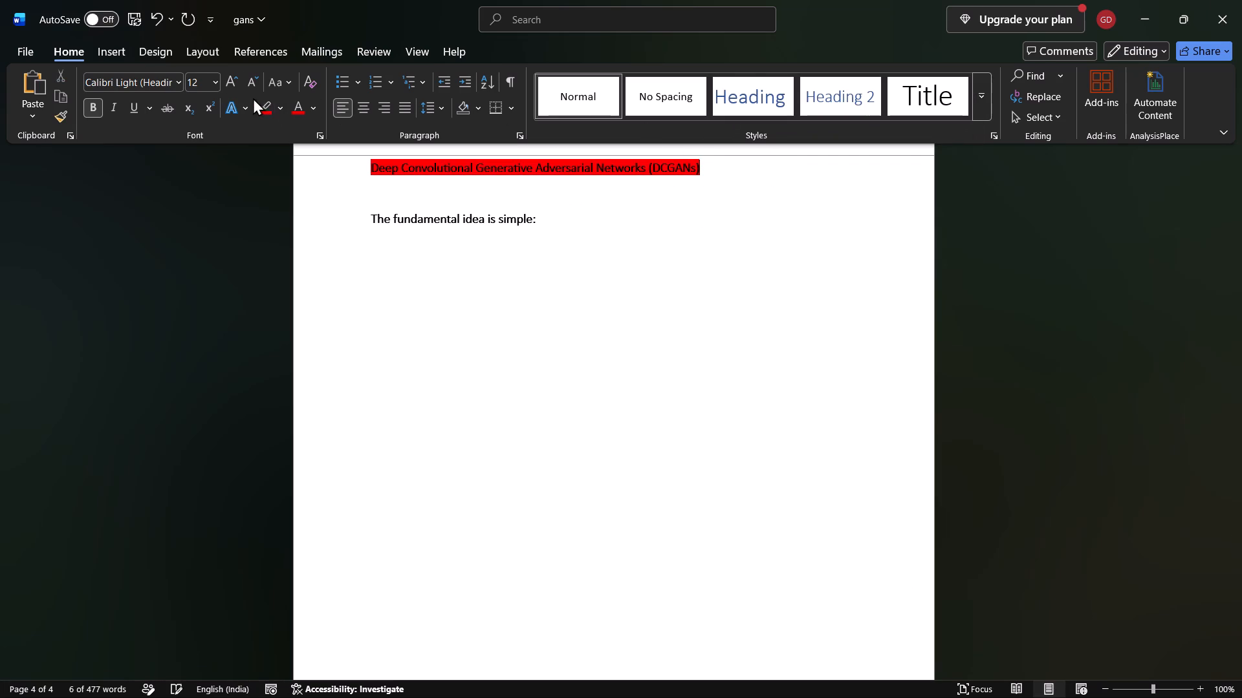
# Enlarge the red-highlighted DCGANs title to font size 20 and centre it on the page.
pyautogui.tripleClick(226, 79)
pyautogui.click(226, 78)
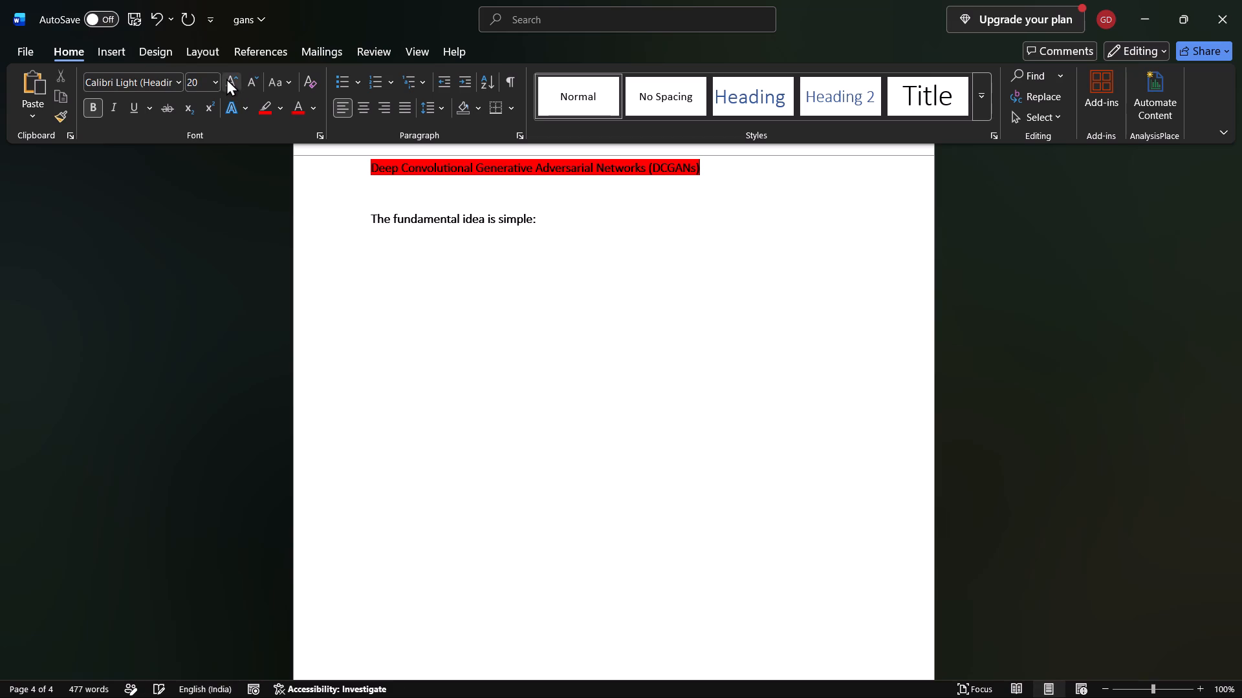
pyautogui.click(450, 169)
pyautogui.moveTo(369, 164); pyautogui.dragTo(708, 175)
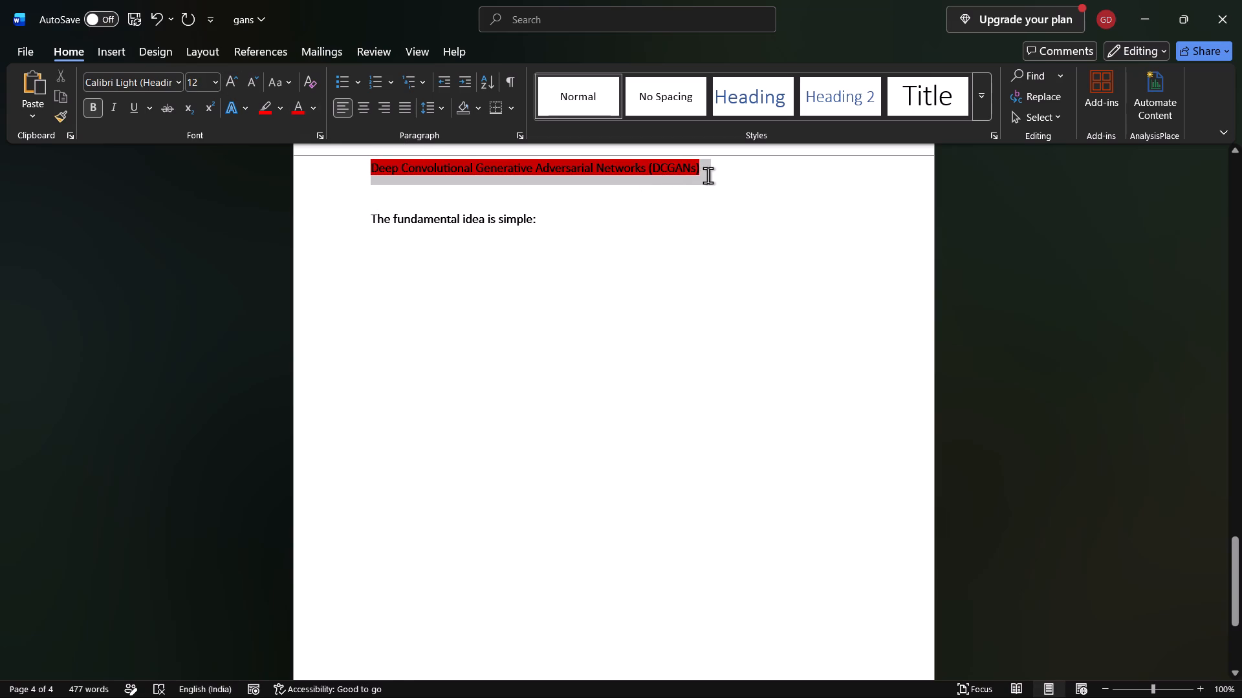
pyautogui.moveTo(708, 175); pyautogui.dragTo(709, 175)
pyautogui.tripleClick(230, 83)
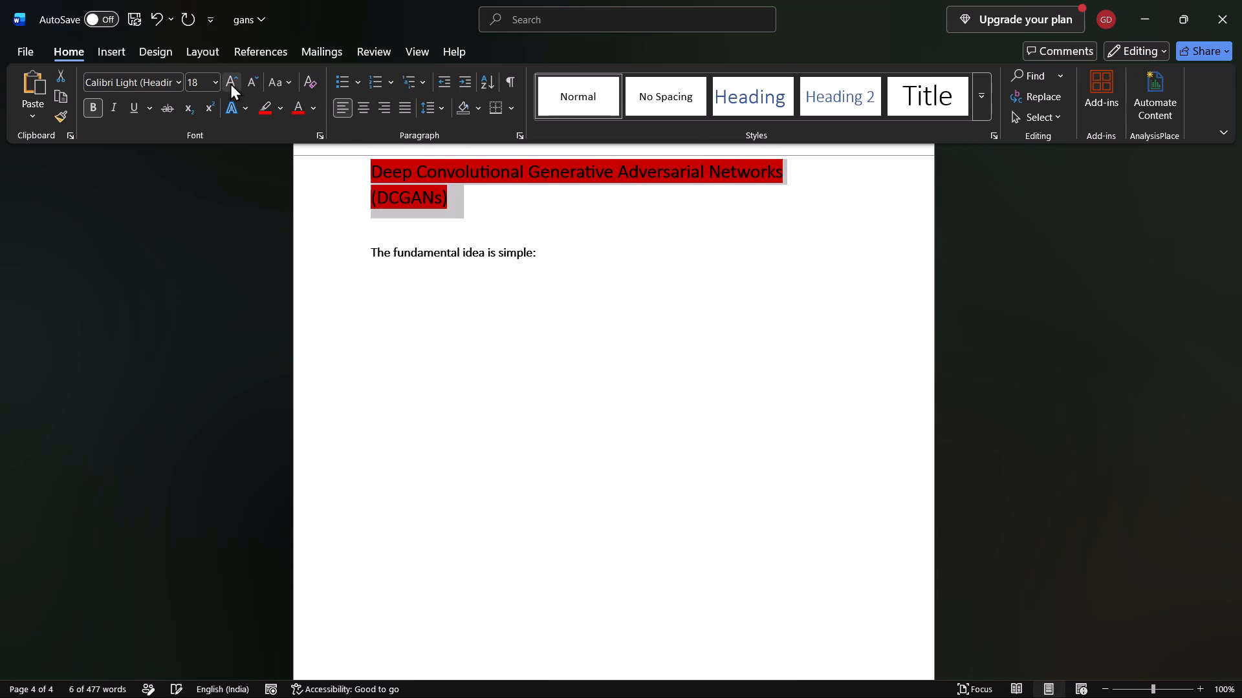
pyautogui.click(230, 83)
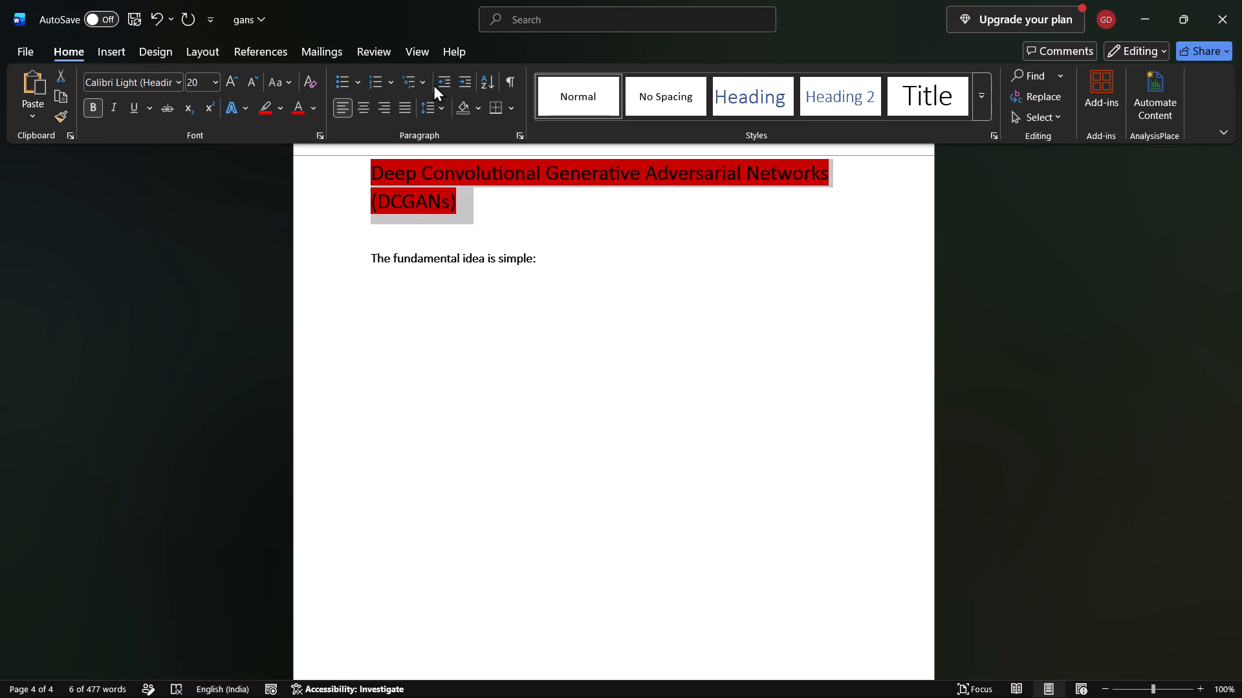
pyautogui.click(364, 108)
pyautogui.click(532, 287)
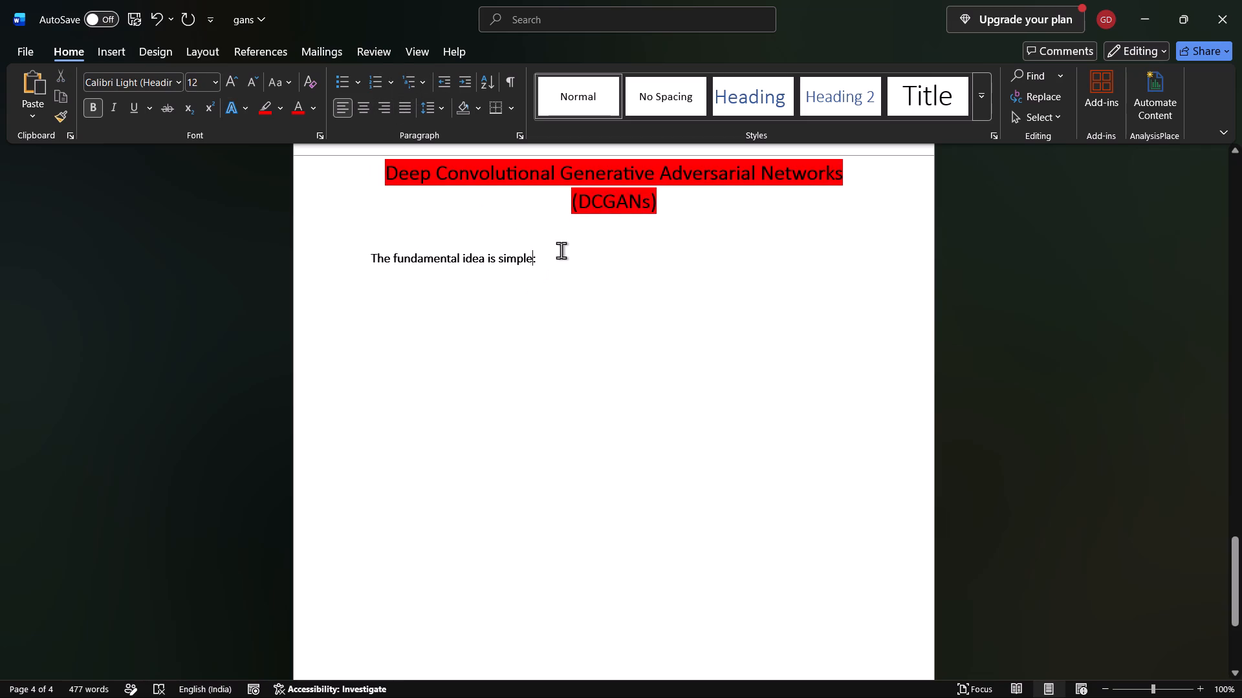
# Insert two blank lines above the DCGANs title.
pyautogui.click(561, 250)
pyautogui.click(567, 230)
pyautogui.click(386, 169)
pyautogui.press('Return')
pyautogui.press('Return')
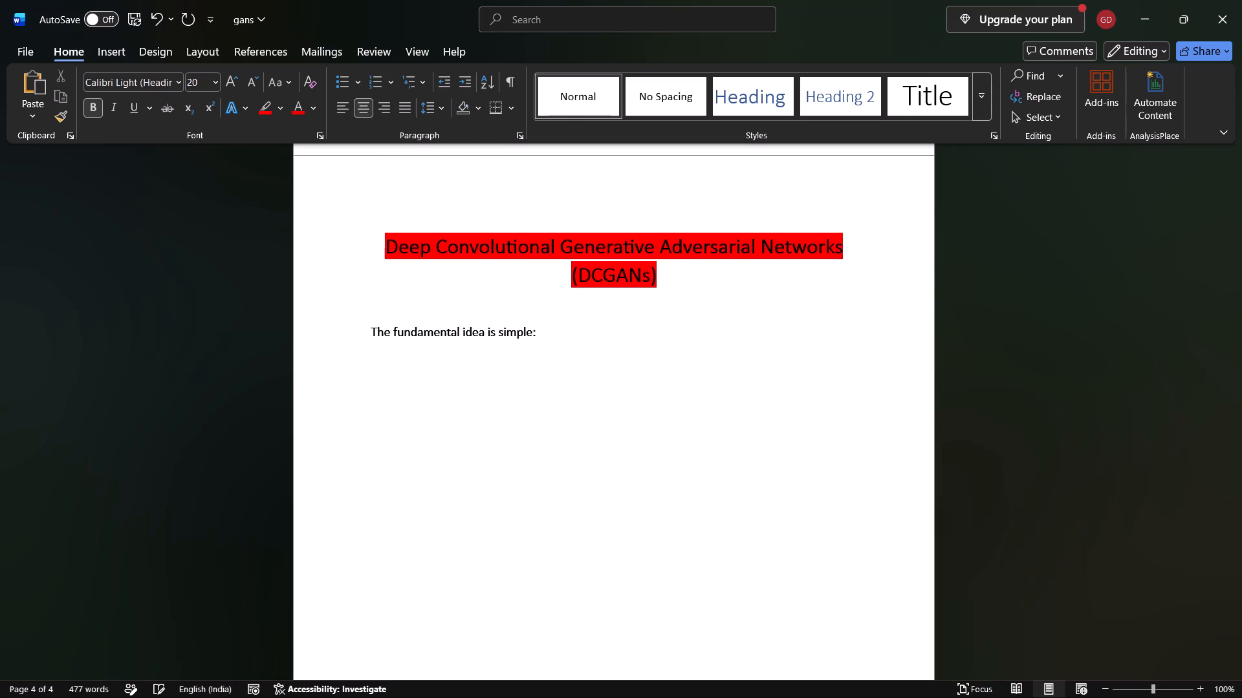
# Copy the generator-discriminator diagram screenshot from File Explorer's Gallery and paste it on the empty line below the DCGANs title in Word.
pyautogui.hotkey('alt', 'Tab')
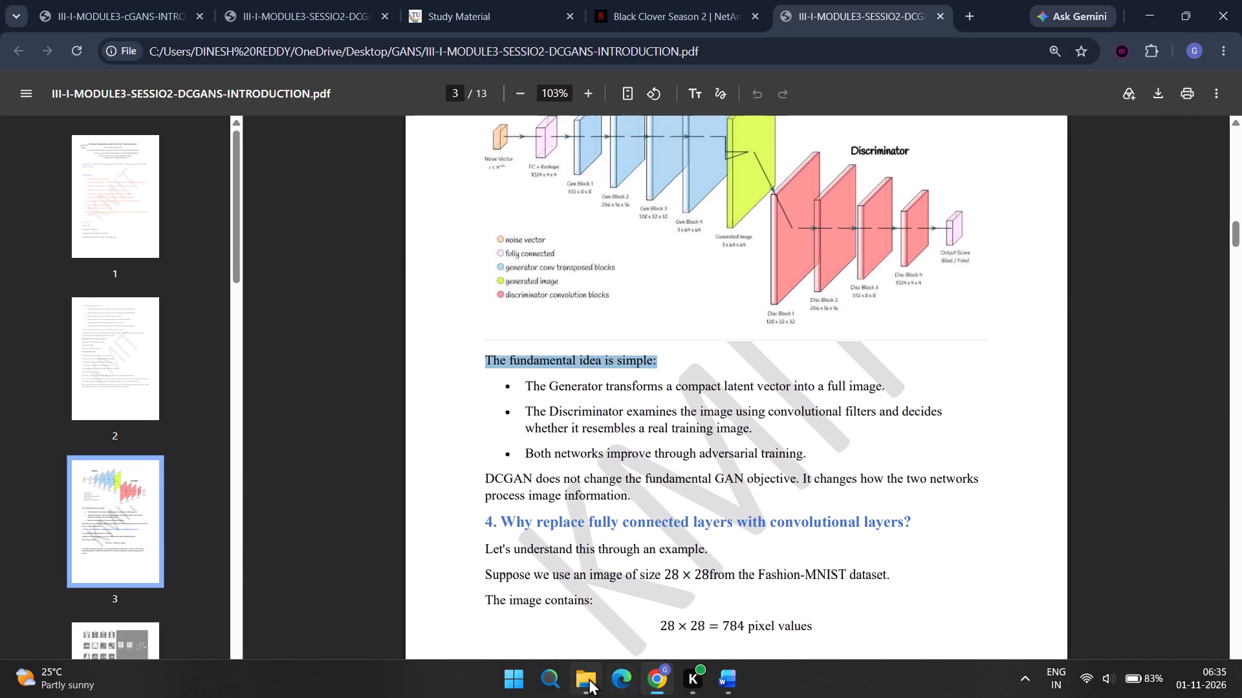
pyautogui.click(589, 677)
pyautogui.click(89, 155)
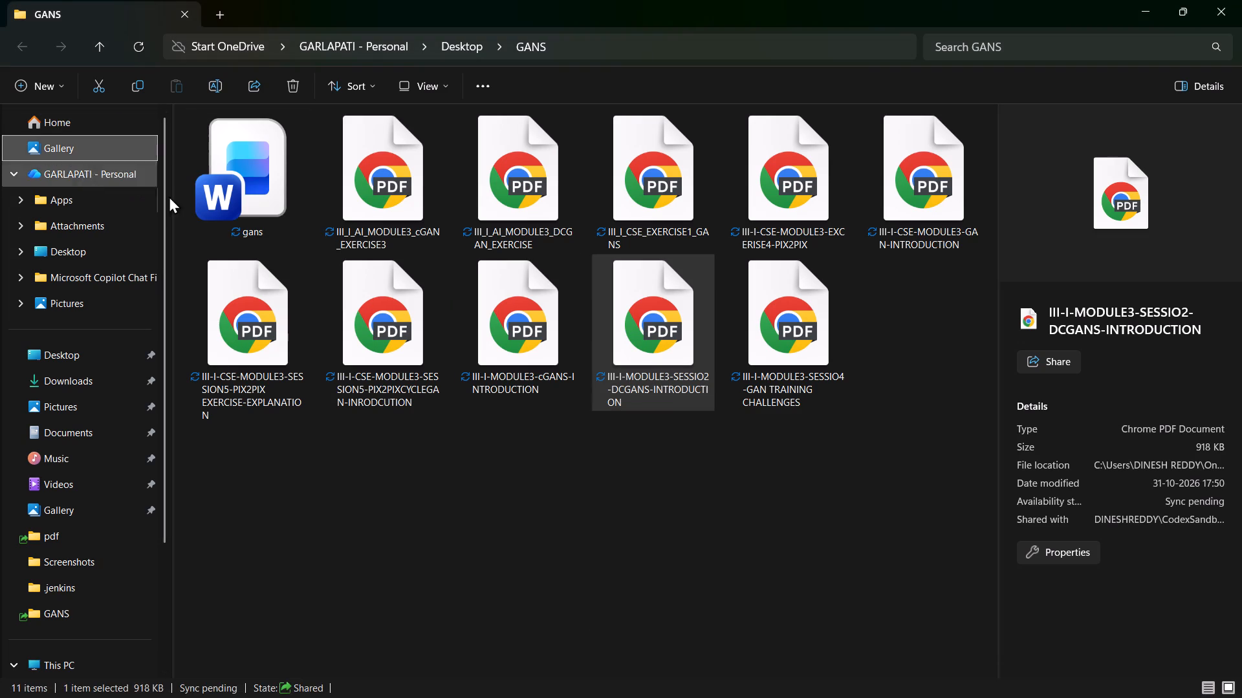
pyautogui.doubleClick(125, 148)
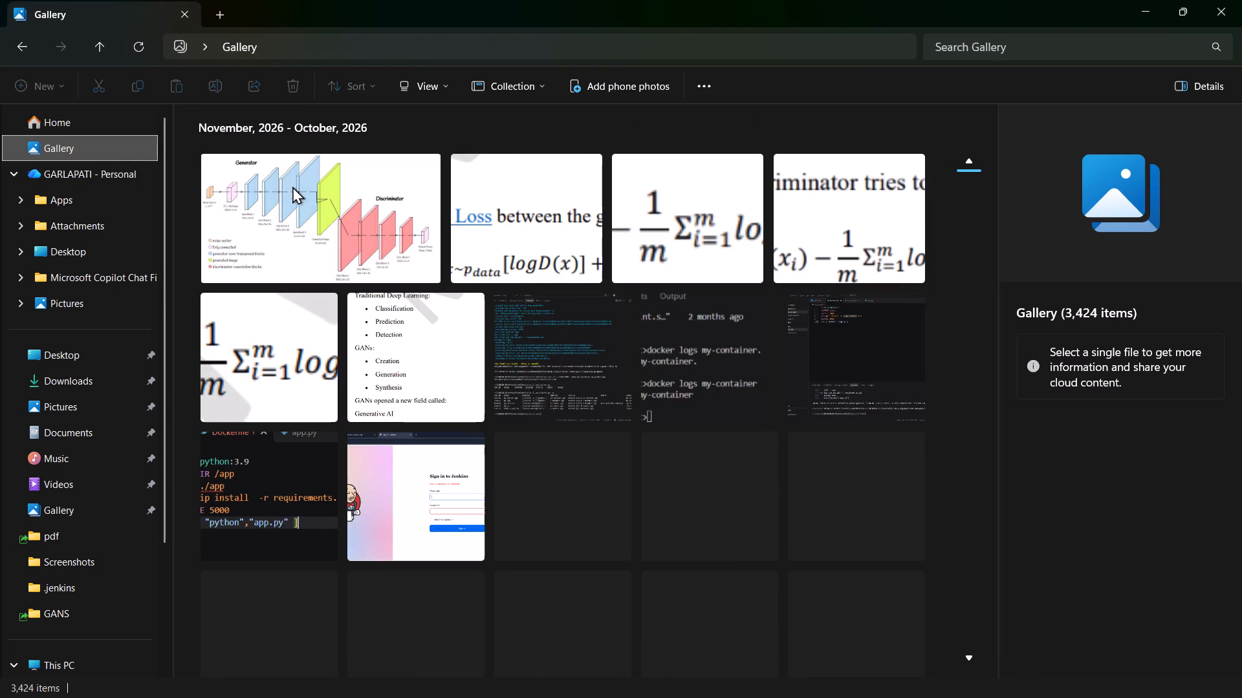
pyautogui.rightClick(303, 193)
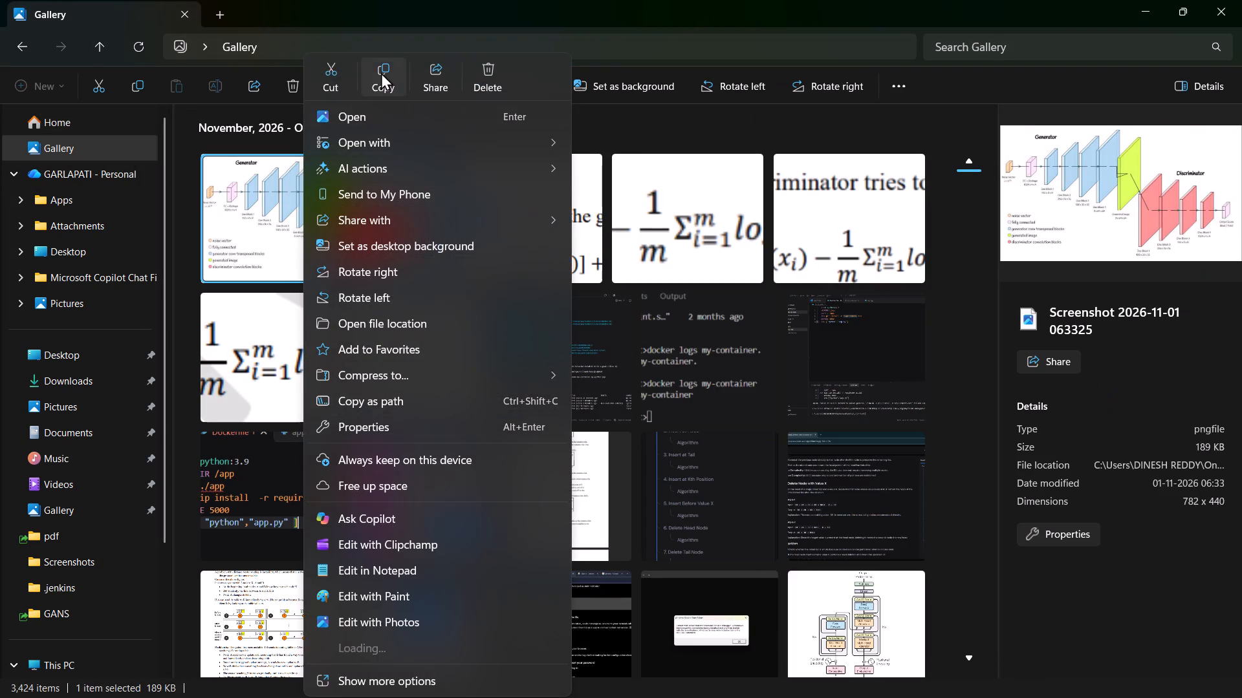
pyautogui.click(381, 72)
pyautogui.hotkey('alt', 'Tab')
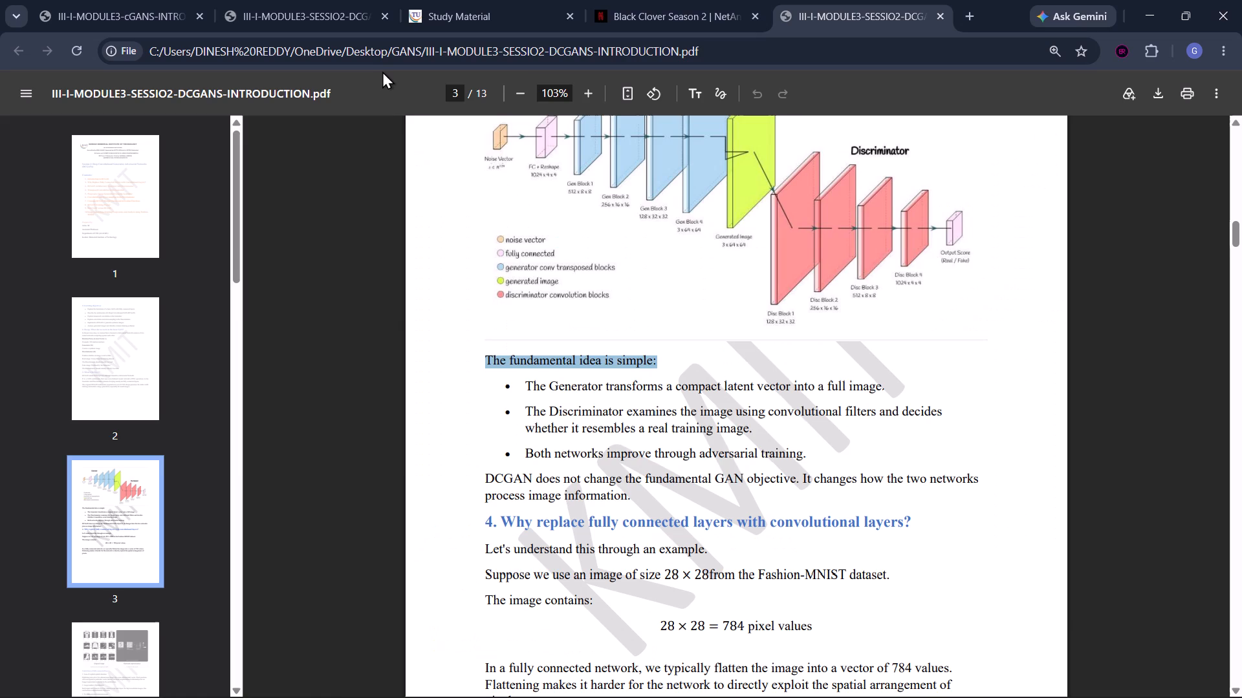
pyautogui.hotkey('alt', 'Tab')
pyautogui.hotkey('alt', 'Tab')
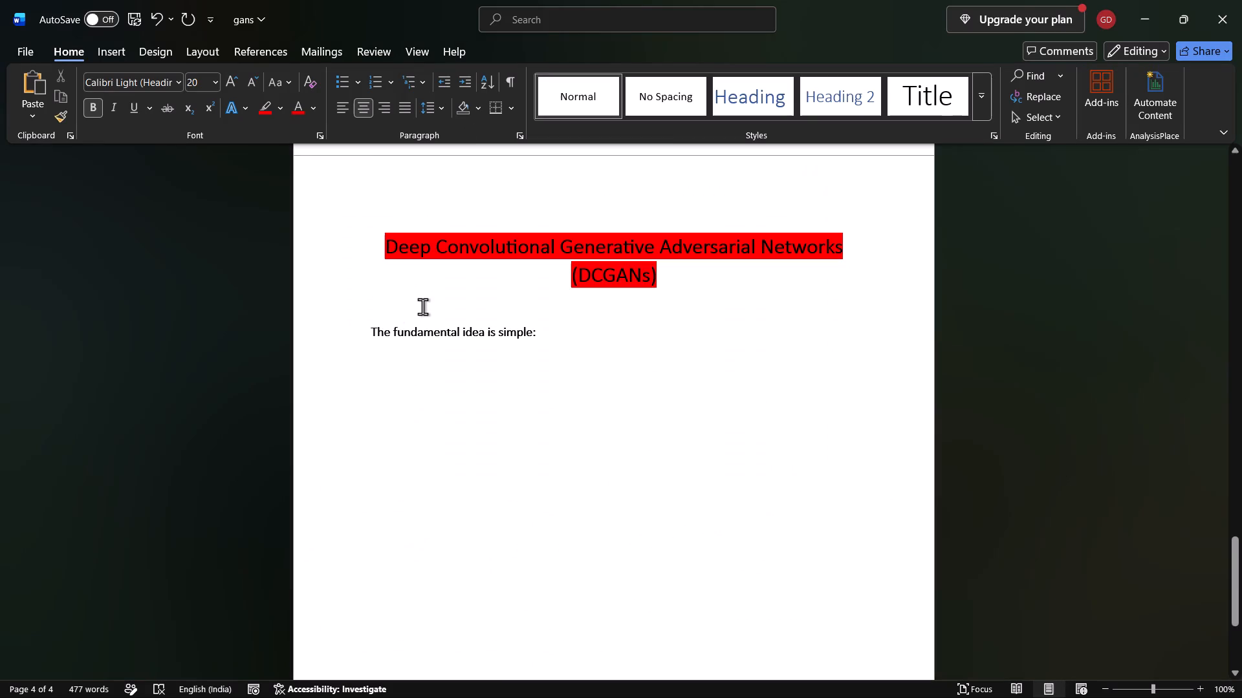
pyautogui.click(422, 306)
pyautogui.hotkey('ctrl', 'v')
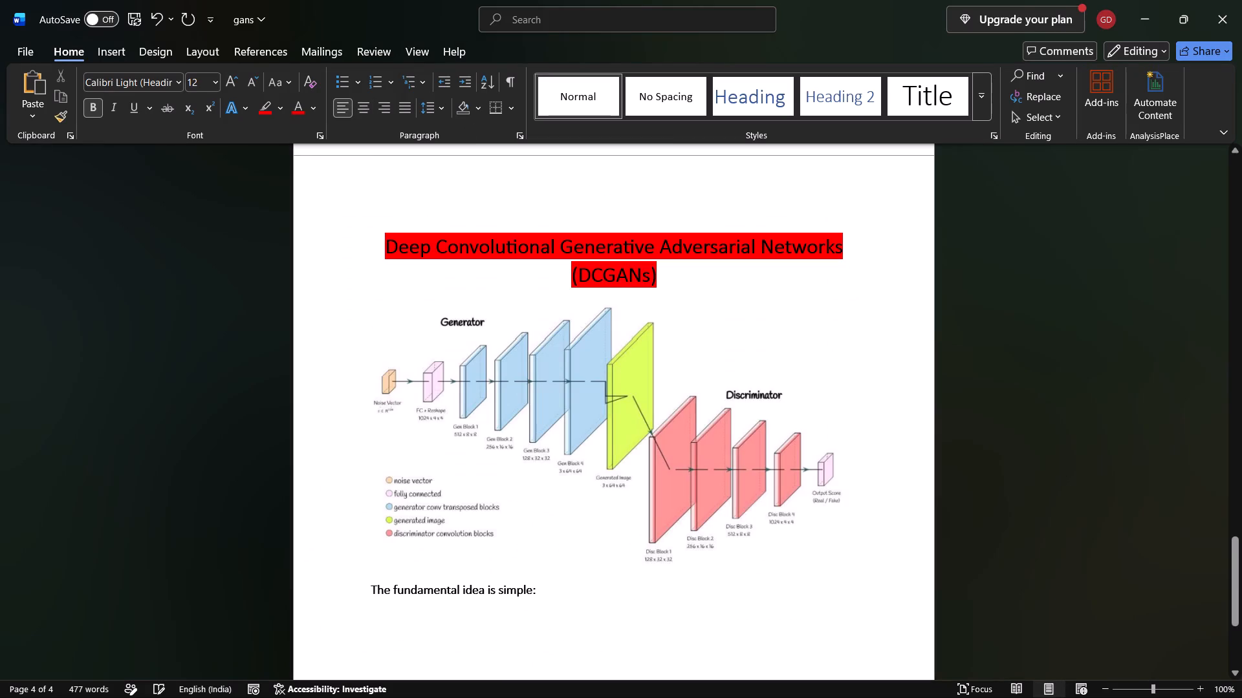
# Start a new empty line below "The fundamental idea is simple:".
pyautogui.press('Down')
pyautogui.press('Return')
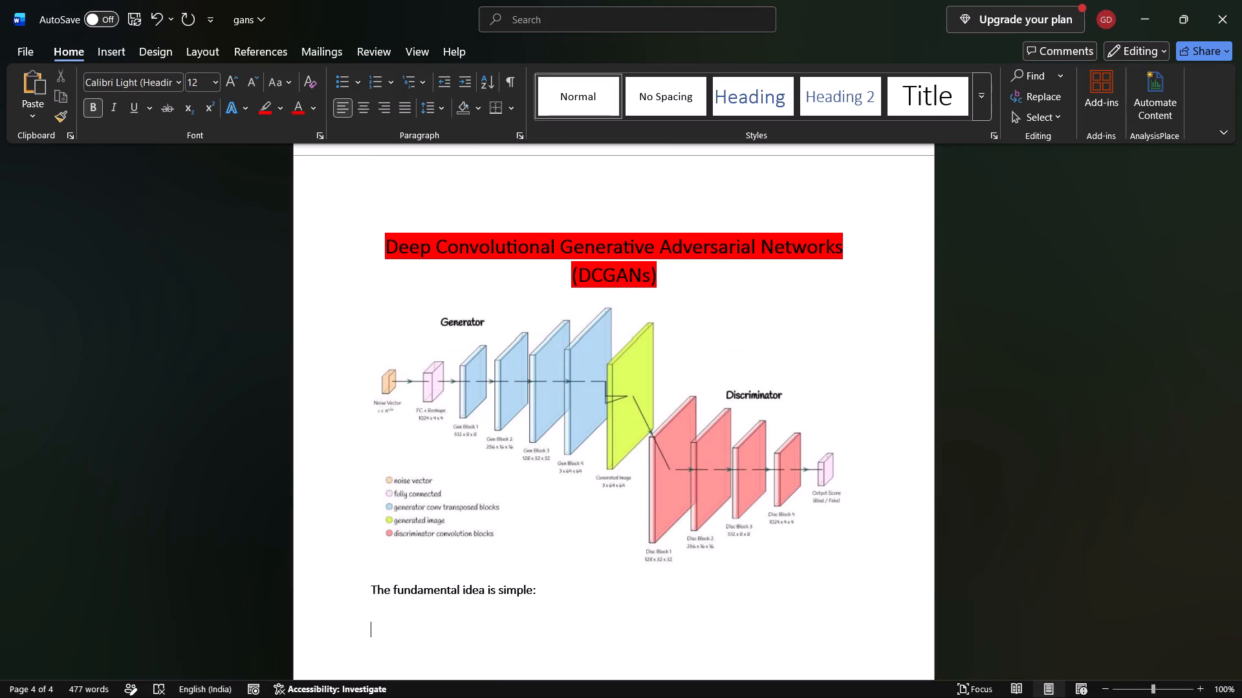
# Switch to the DCGAN PDF in Chrome and read the three fundamental-idea bullets and the paragraph on the GAN objective below them.
pyautogui.hotkey('alt', 'Tab')
pyautogui.click(556, 377)
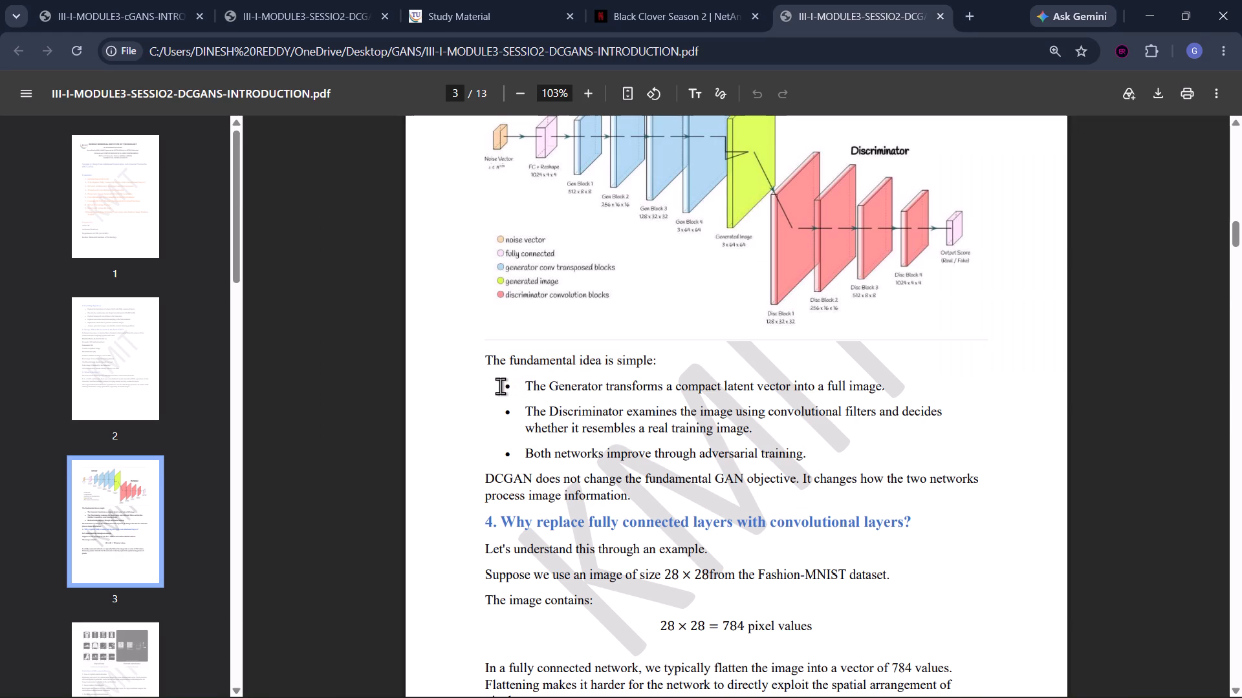
pyautogui.click(541, 386)
pyautogui.click(531, 384)
pyautogui.moveTo(513, 385); pyautogui.dragTo(515, 385)
pyautogui.moveTo(515, 385); pyautogui.dragTo(930, 397)
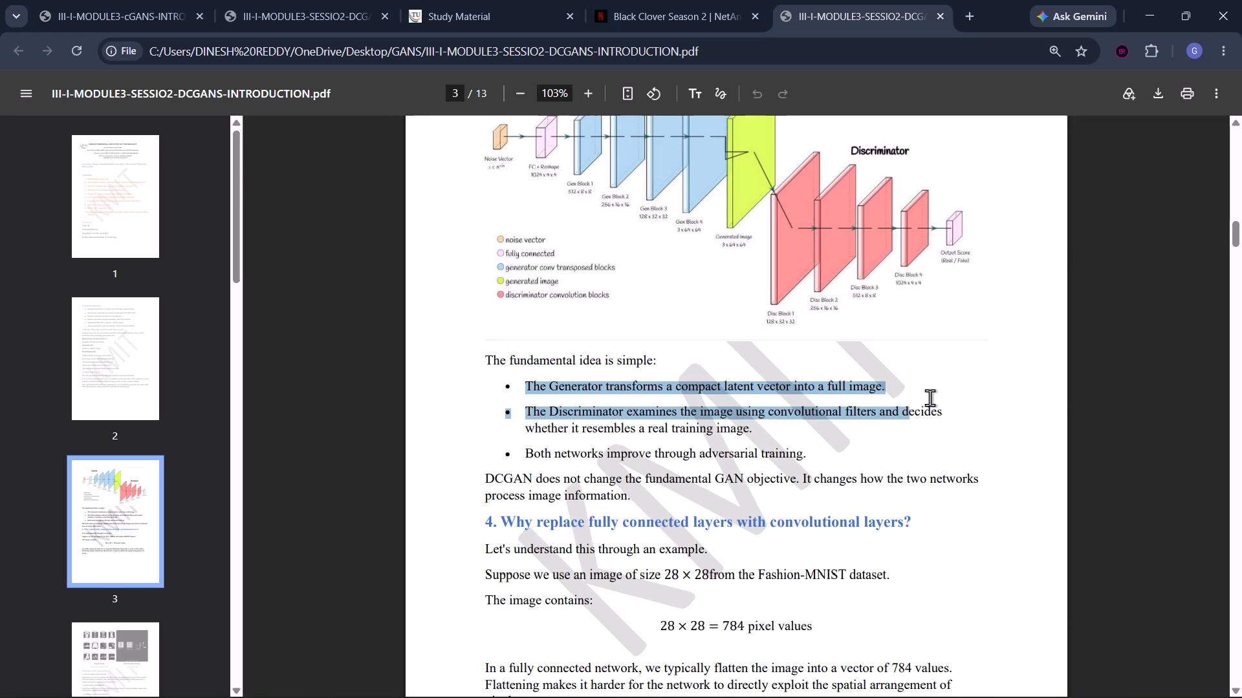
pyautogui.moveTo(930, 397); pyautogui.dragTo(926, 385)
pyautogui.click(926, 385)
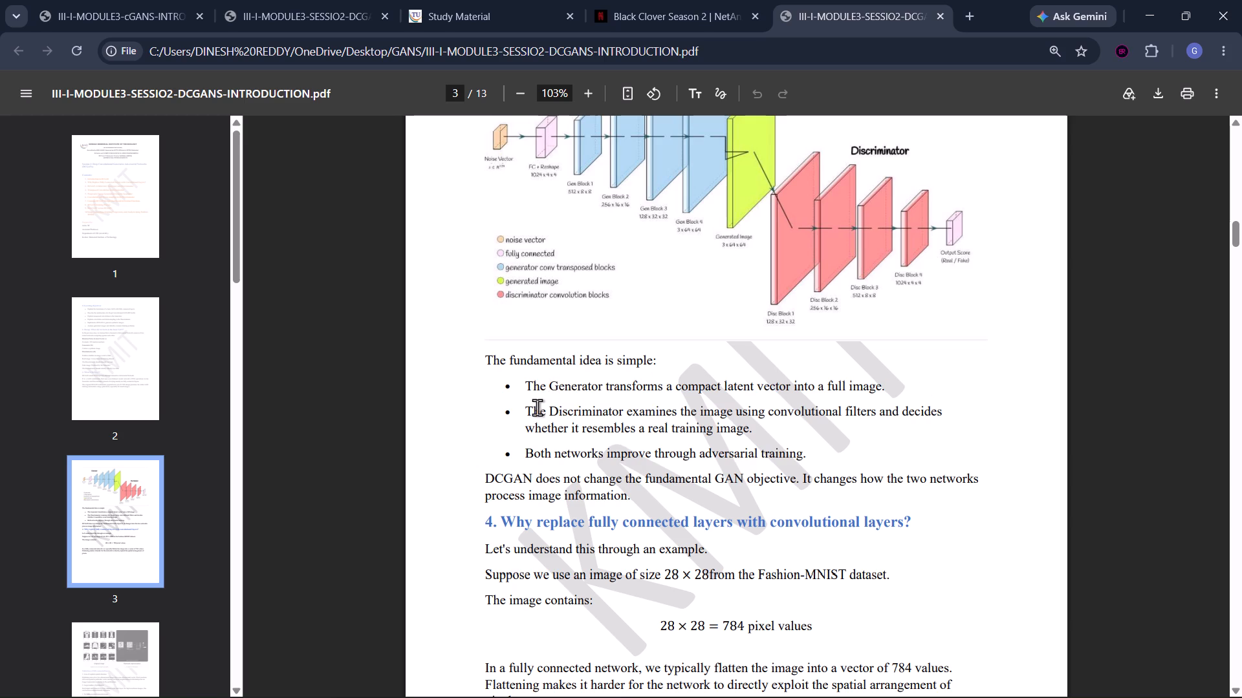
pyautogui.moveTo(529, 408); pyautogui.dragTo(726, 412)
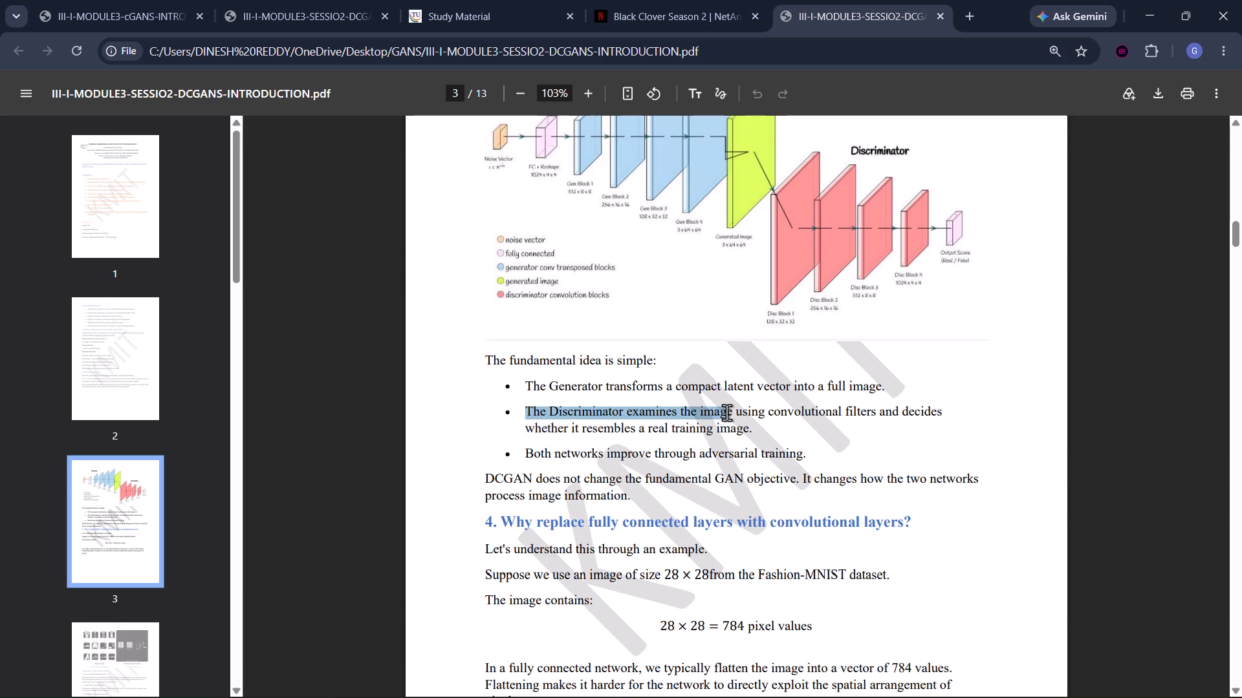
pyautogui.moveTo(726, 412); pyautogui.dragTo(769, 412)
pyautogui.click(769, 412)
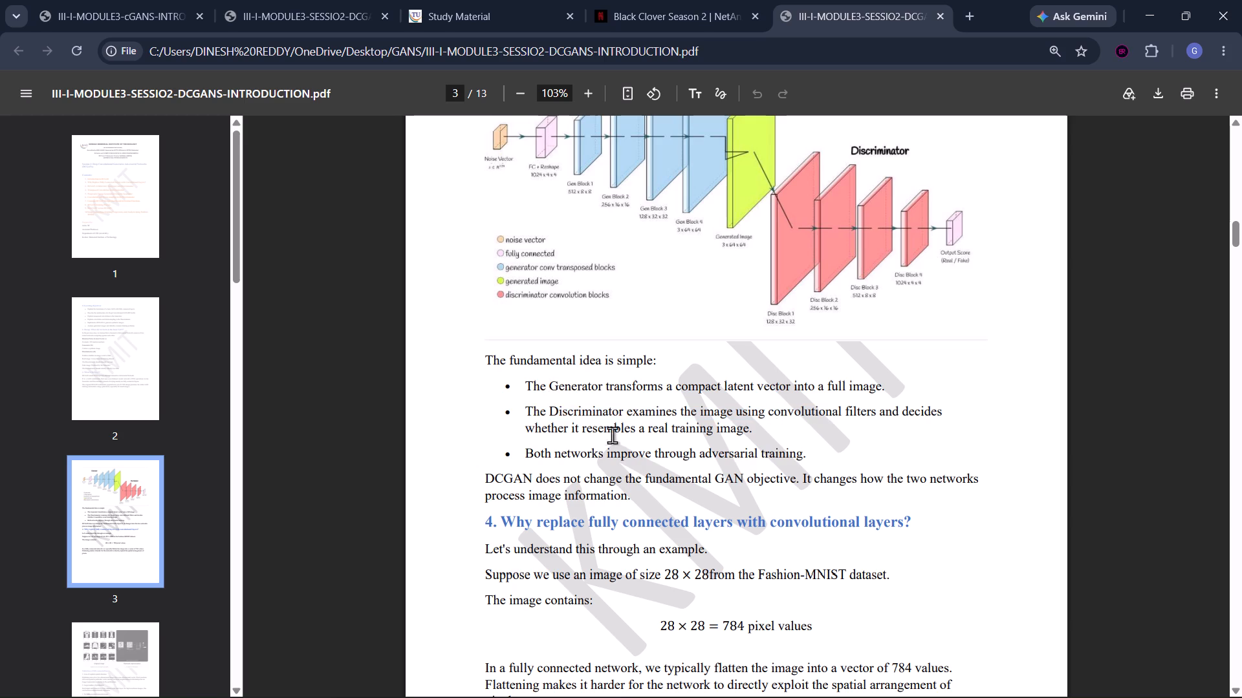
pyautogui.moveTo(527, 453); pyautogui.dragTo(741, 469)
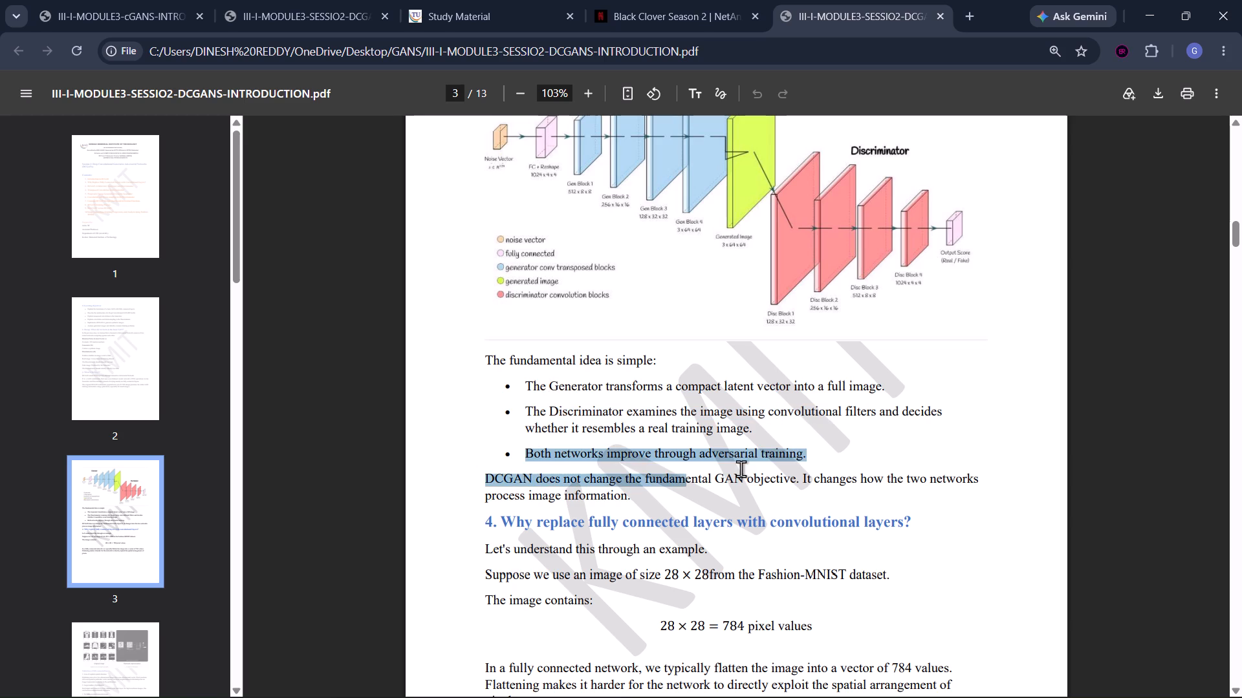
pyautogui.moveTo(741, 469); pyautogui.dragTo(858, 463)
pyautogui.click(858, 463)
pyautogui.moveTo(494, 473); pyautogui.dragTo(617, 482)
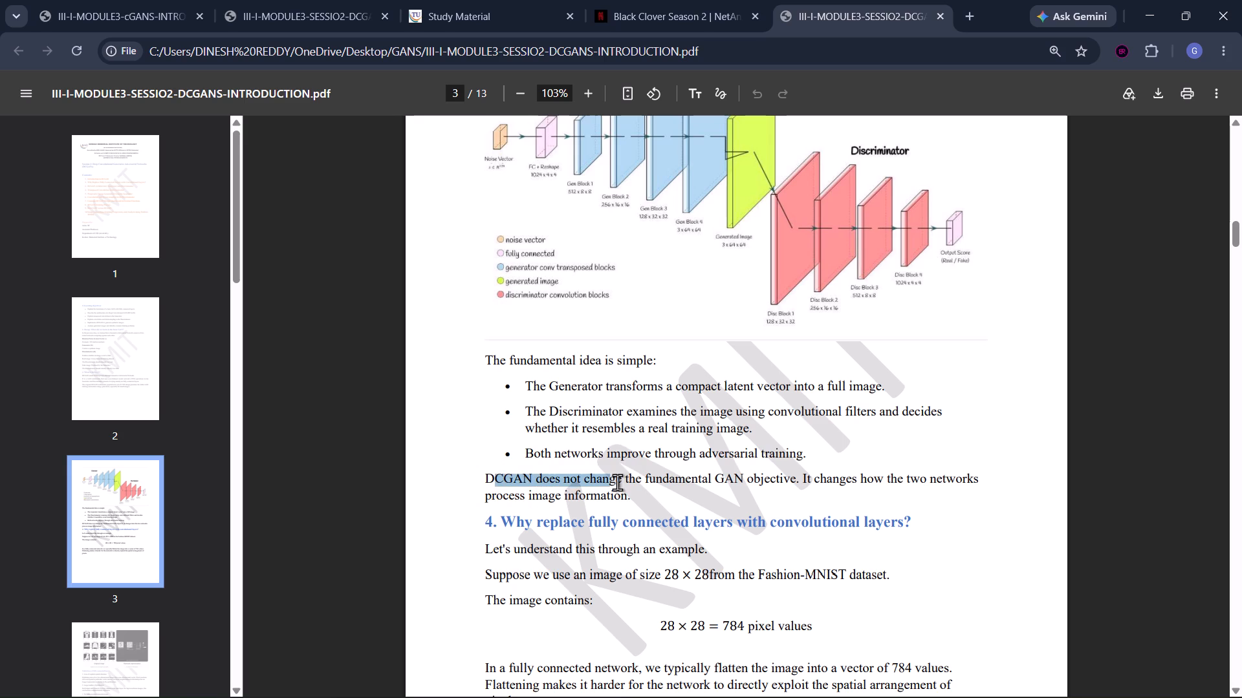
pyautogui.moveTo(617, 482); pyautogui.dragTo(697, 482)
pyautogui.click(697, 482)
pyautogui.moveTo(481, 478); pyautogui.dragTo(584, 476)
pyautogui.moveTo(584, 476); pyautogui.dragTo(767, 482)
pyautogui.click(767, 482)
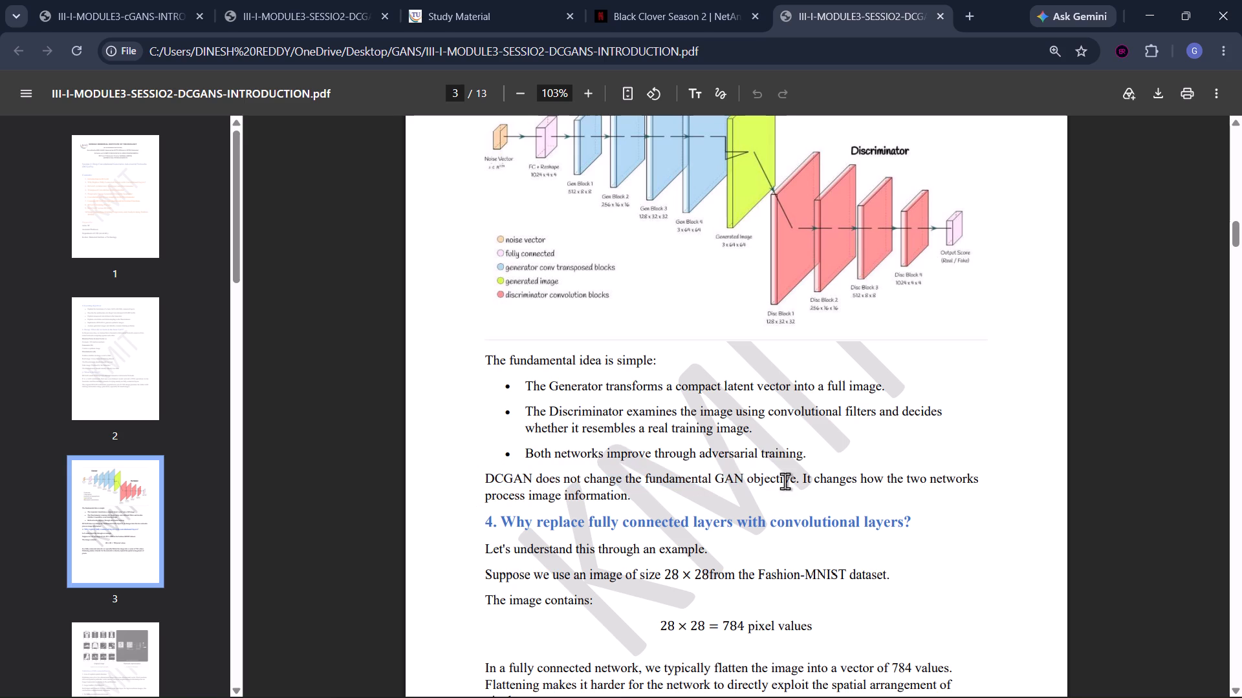
pyautogui.moveTo(794, 481); pyautogui.dragTo(565, 486)
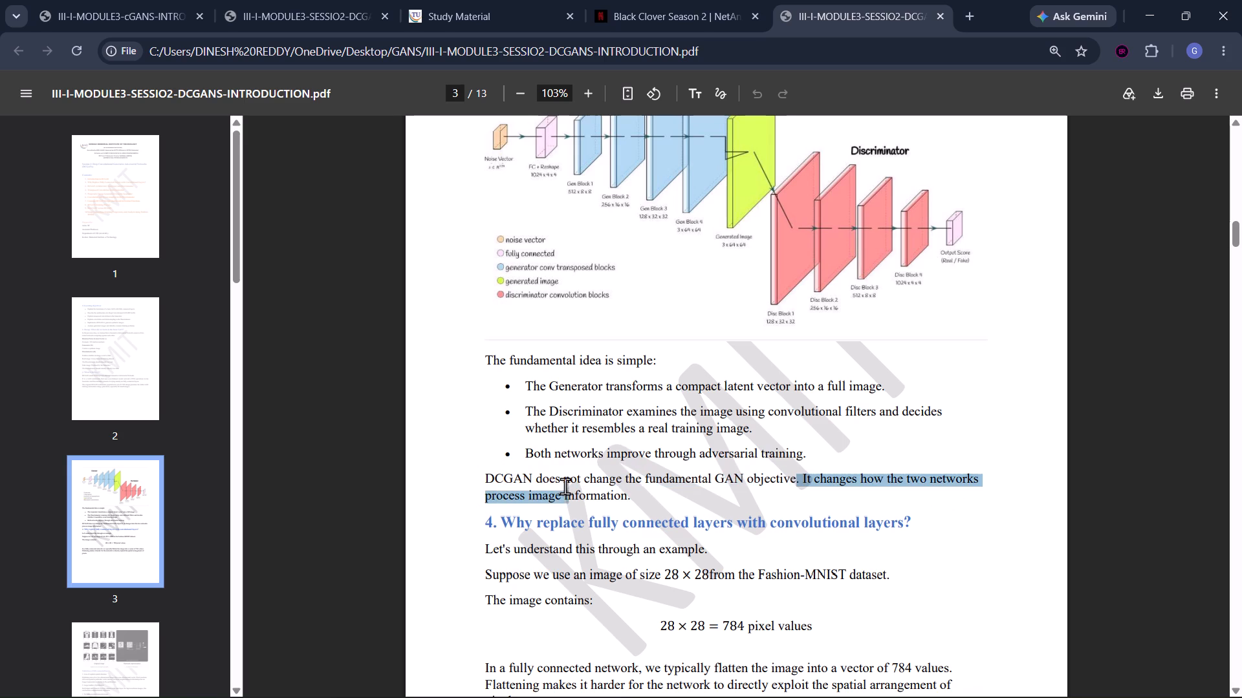
pyautogui.moveTo(565, 486); pyautogui.dragTo(648, 497)
pyautogui.click(648, 497)
pyautogui.click(642, 489)
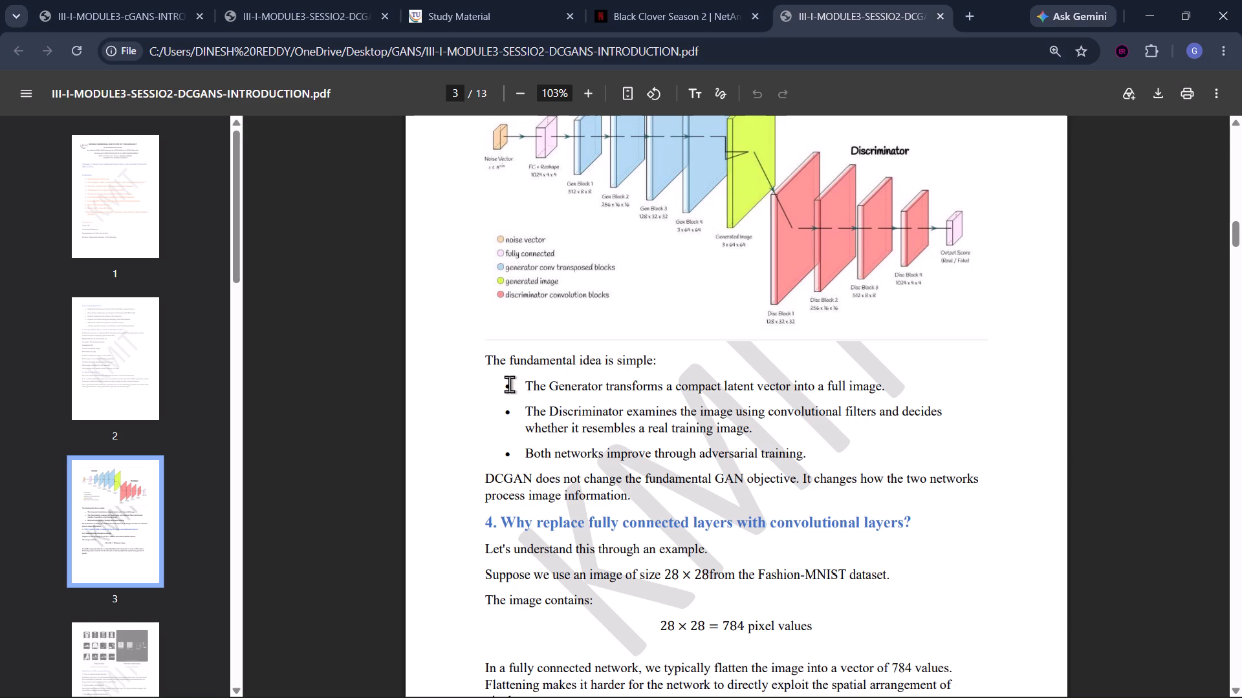
# Copy the fundamental-idea bullets and GAN objective paragraph from the PDF and paste them in Word as an arrow-bulleted item below "The fundamental idea is simple:".
pyautogui.moveTo(541, 381); pyautogui.dragTo(673, 500)
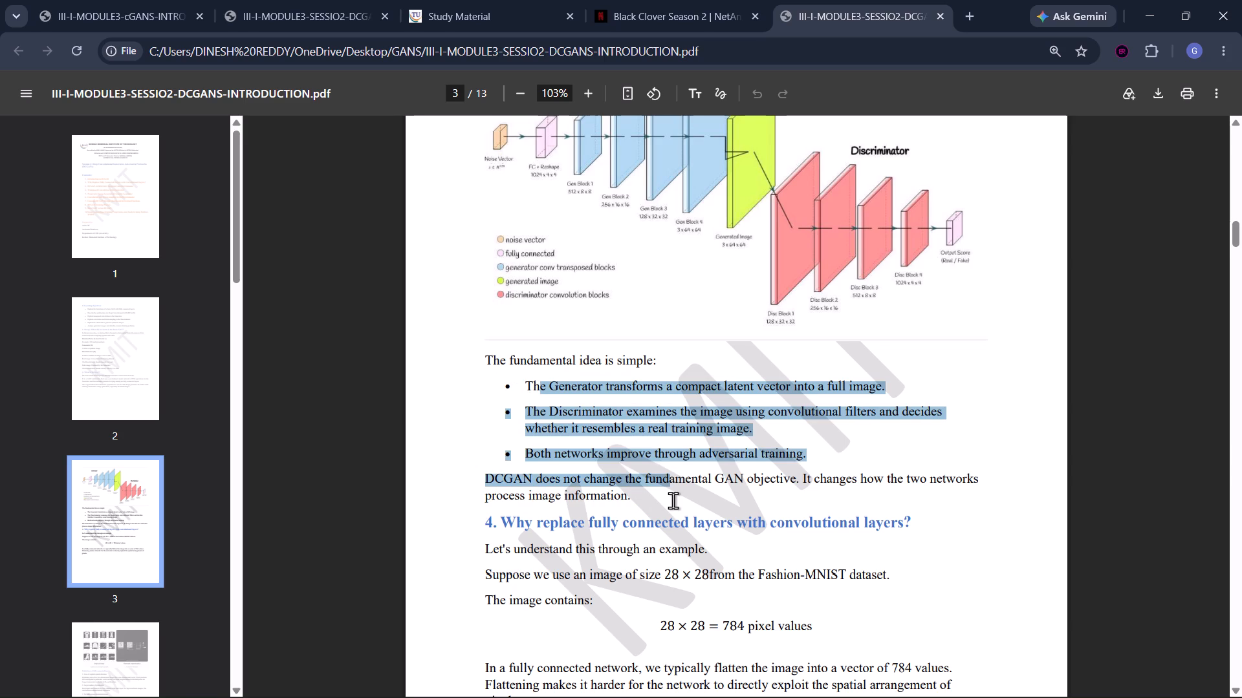
pyautogui.moveTo(673, 500); pyautogui.dragTo(632, 506)
pyautogui.hotkey('ctrl', 'c')
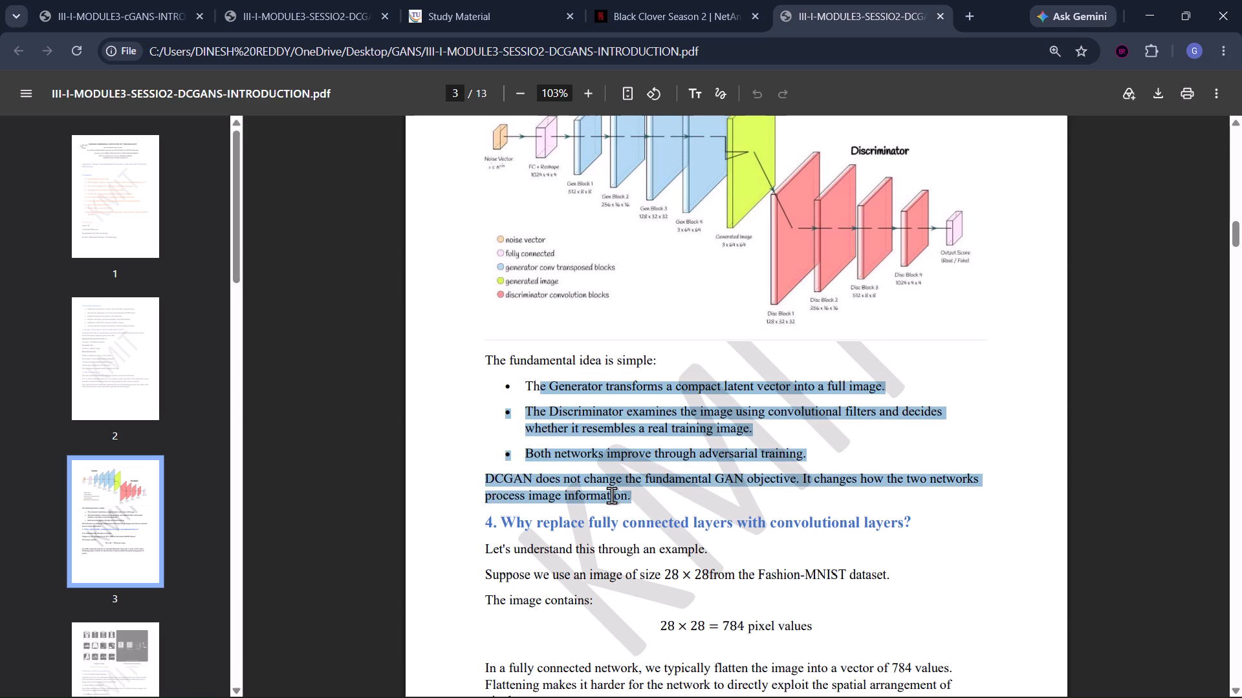
pyautogui.hotkey('alt', 'Tab')
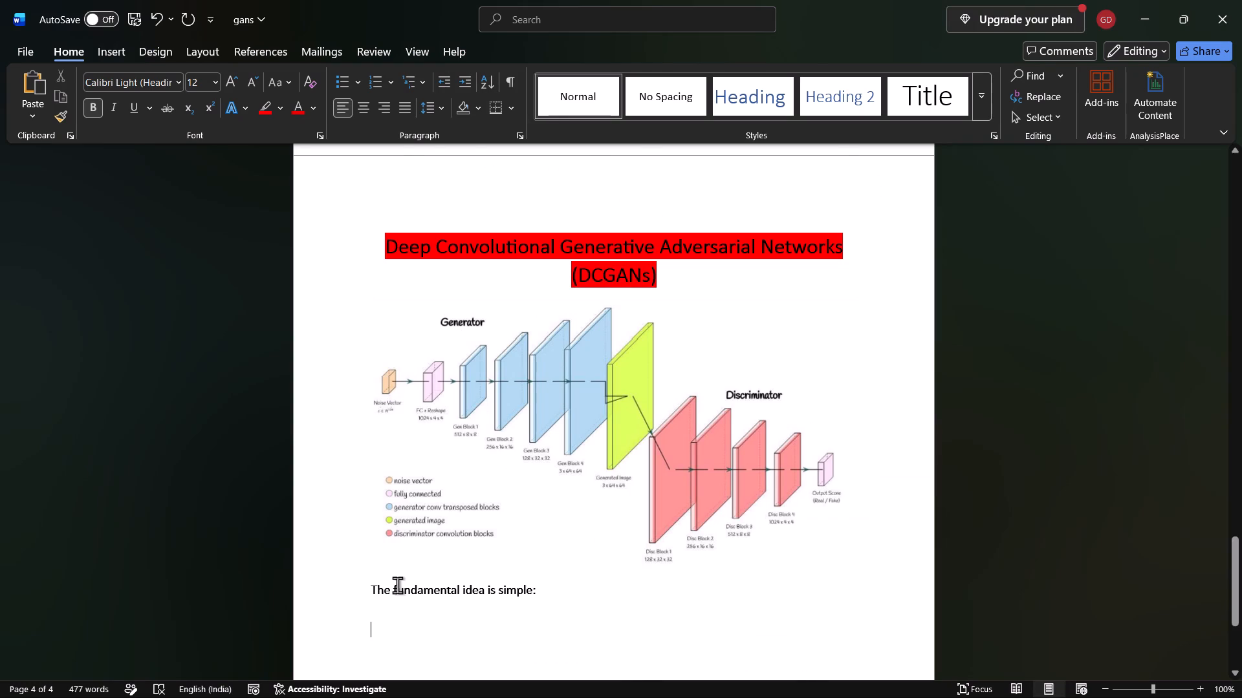
pyautogui.hotkey('alt', 'Tab')
pyautogui.hotkey('alt', 'Tab')
pyautogui.press('=')
pyautogui.press('shift+less')
pyautogui.hotkey('shift', 'BackSpace')
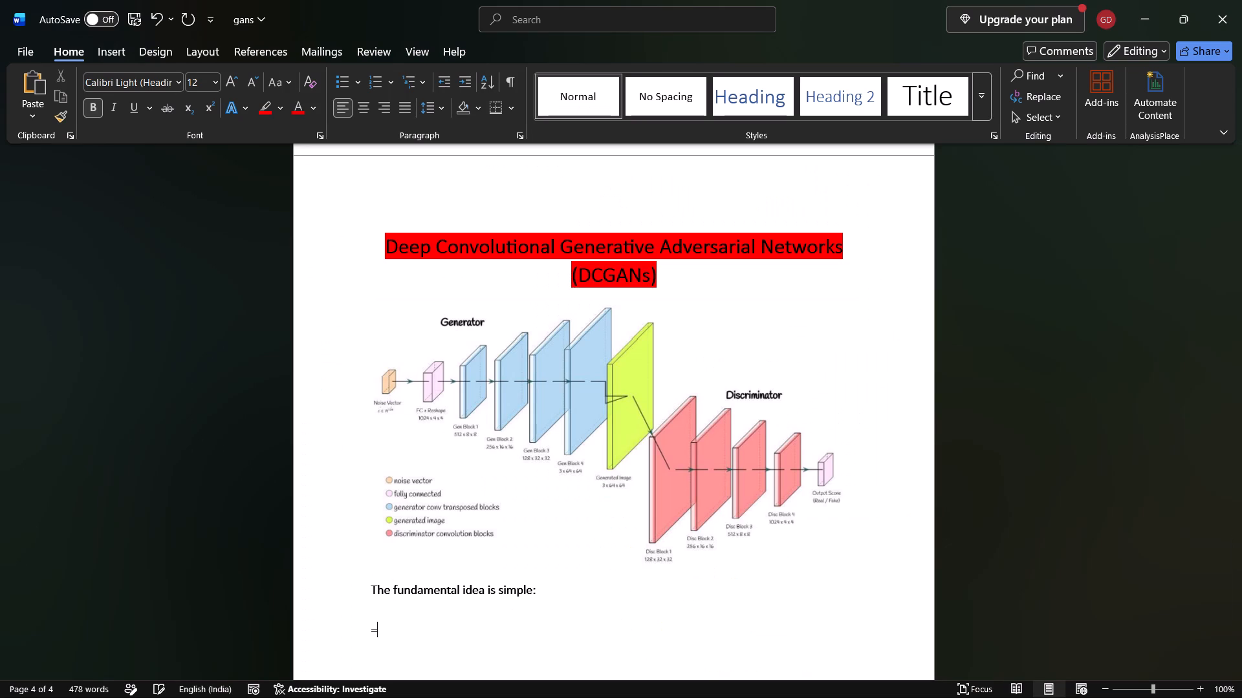
pyautogui.write('>')
pyautogui.press('space')
pyautogui.hotkey('ctrl', 'v')
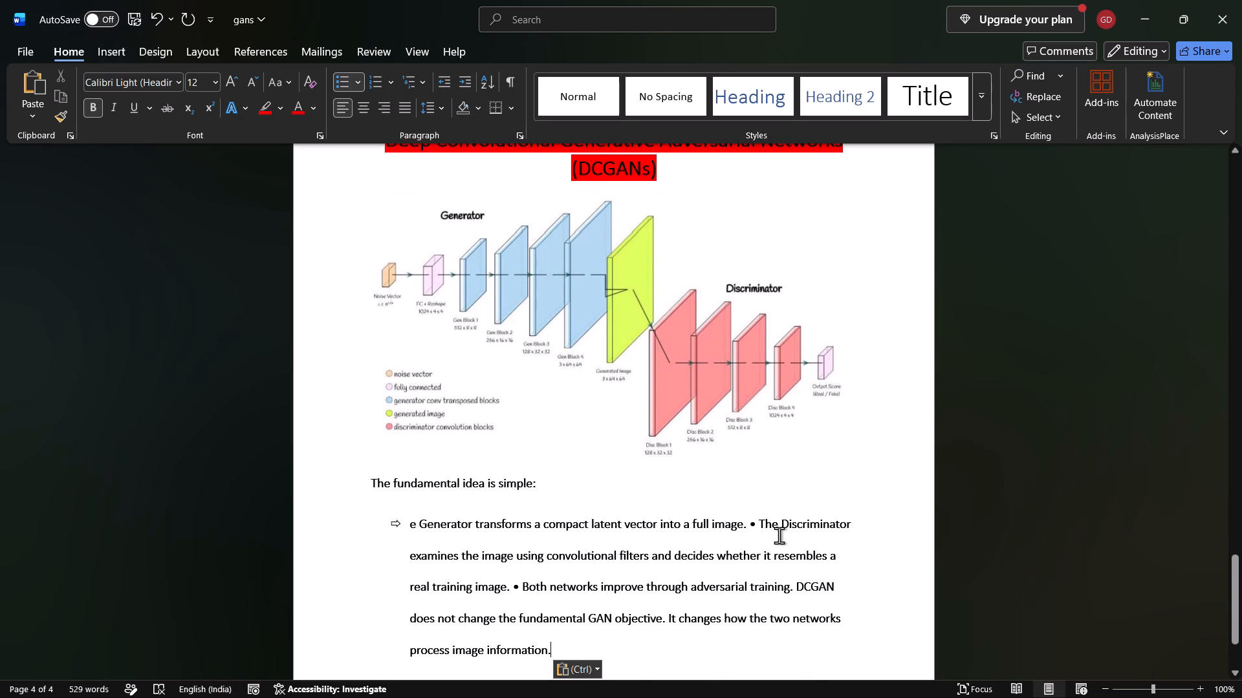
# Split the pasted text before "The Discriminator examines" so that sentence starts its own arrow bullet.
pyautogui.click(761, 523)
pyautogui.press('BackSpace')
pyautogui.press('Return')
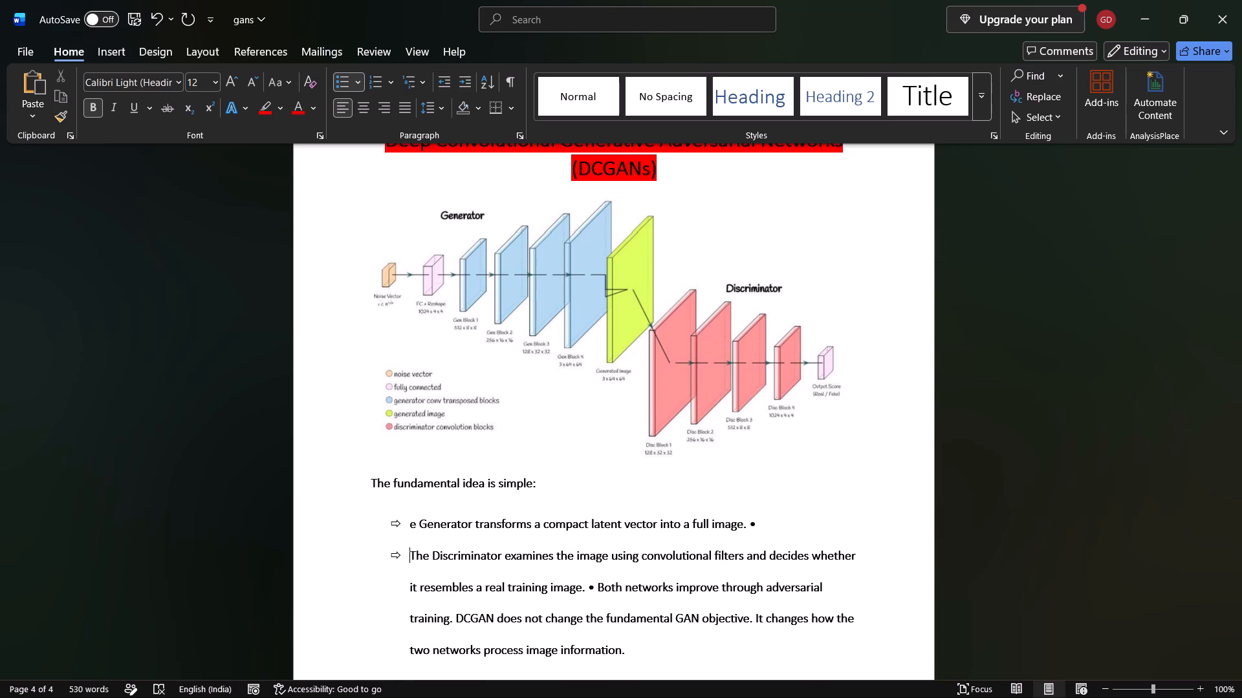
pyautogui.hotkey('alt', 'Tab')
pyautogui.hotkey('alt', 'Tab')
# Insert "The" at the start of the Generator bullet and delete the stray bullet mark at its end.
pyautogui.press('Up')
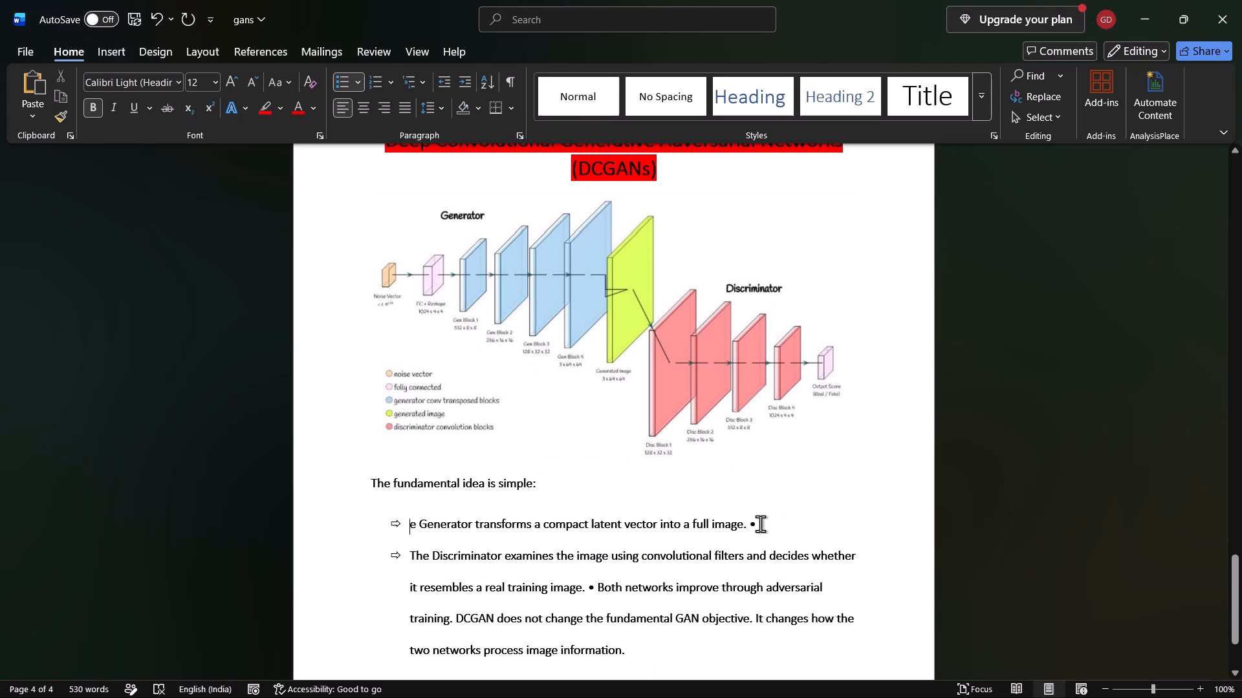
pyautogui.write('The')
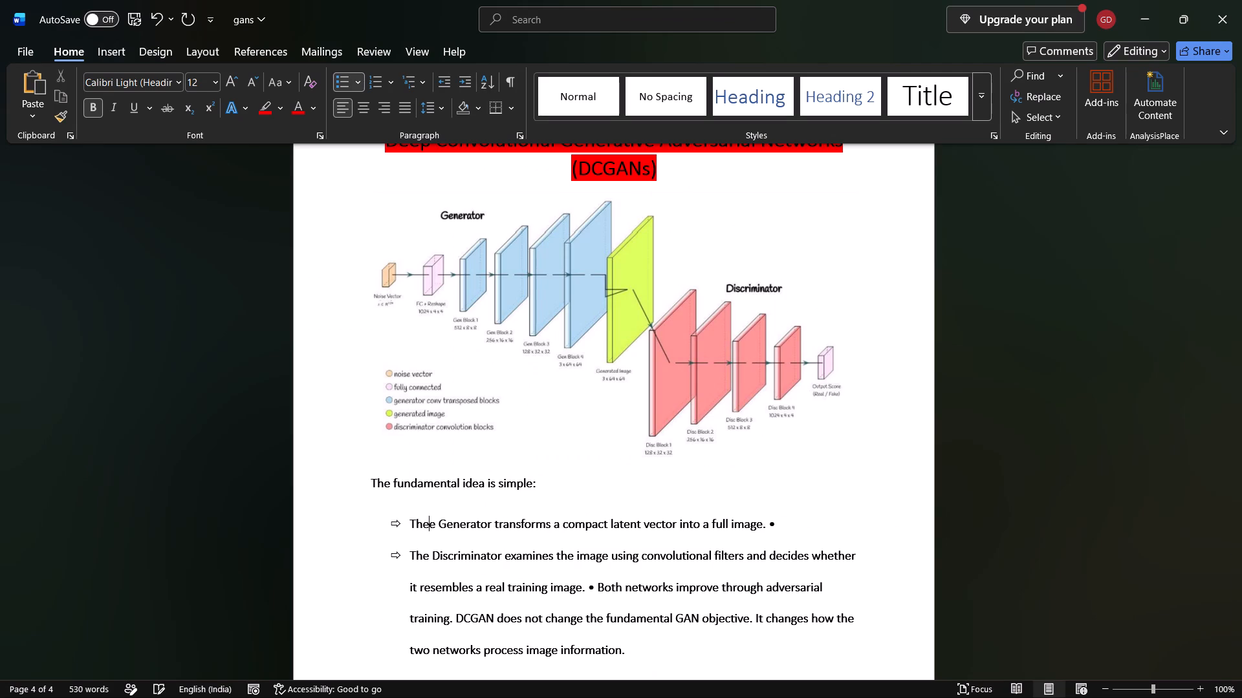
pyautogui.press('Right')
pyautogui.press('Right')
pyautogui.press('Right')
pyautogui.press('Right')
pyautogui.press('Right')
pyautogui.press('Right')
pyautogui.press('Right')
pyautogui.press('Right')
pyautogui.press('Right')
pyautogui.press('Right')
pyautogui.press('Right')
pyautogui.press('Right')
pyautogui.press('Right')
pyautogui.press('Right')
pyautogui.press('Right')
pyautogui.press('Right')
pyautogui.press('Right')
pyautogui.press('Right')
pyautogui.press('Right')
pyautogui.press('Right')
pyautogui.press('Right')
pyautogui.press('Right')
pyautogui.press('Right')
pyautogui.press('Right')
pyautogui.press('Right')
pyautogui.press('Right')
pyautogui.press('Right')
pyautogui.press('Right')
pyautogui.press('Right')
pyautogui.press('Right')
pyautogui.press('BackSpace')
# Delete the stray bullet mark before "Both networks improve" and split that text onto its own arrow bullet.
pyautogui.press('Down')
pyautogui.press('Down')
pyautogui.press('Down')
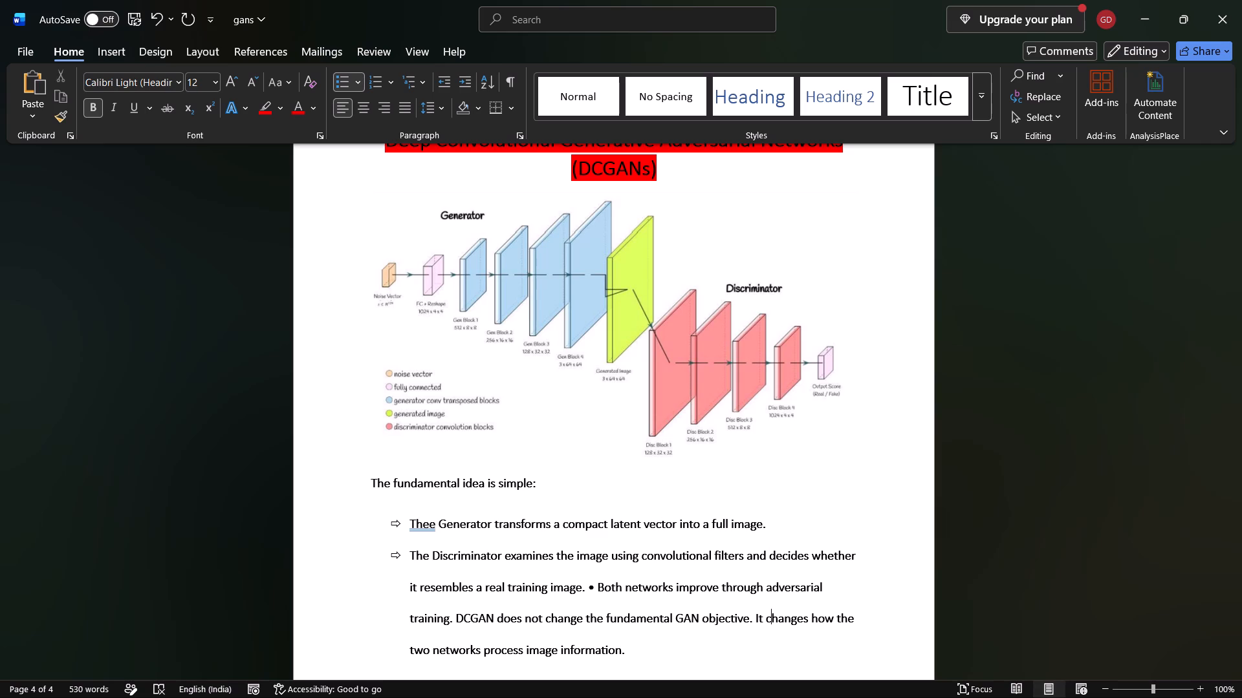
pyautogui.press('Left')
pyautogui.press('Up')
pyautogui.press('Left')
pyautogui.press('Left')
pyautogui.press('Left')
pyautogui.press('Left')
pyautogui.press('Left')
pyautogui.press('Left')
pyautogui.press('Left')
pyautogui.press('Left')
pyautogui.press('Left')
pyautogui.press('Left')
pyautogui.press('Left')
pyautogui.press('Left')
pyautogui.press('Left')
pyautogui.press('Left')
pyautogui.press('Left')
pyautogui.press('Left')
pyautogui.press('Left')
pyautogui.press('Left')
pyautogui.press('Left')
pyautogui.press('Left')
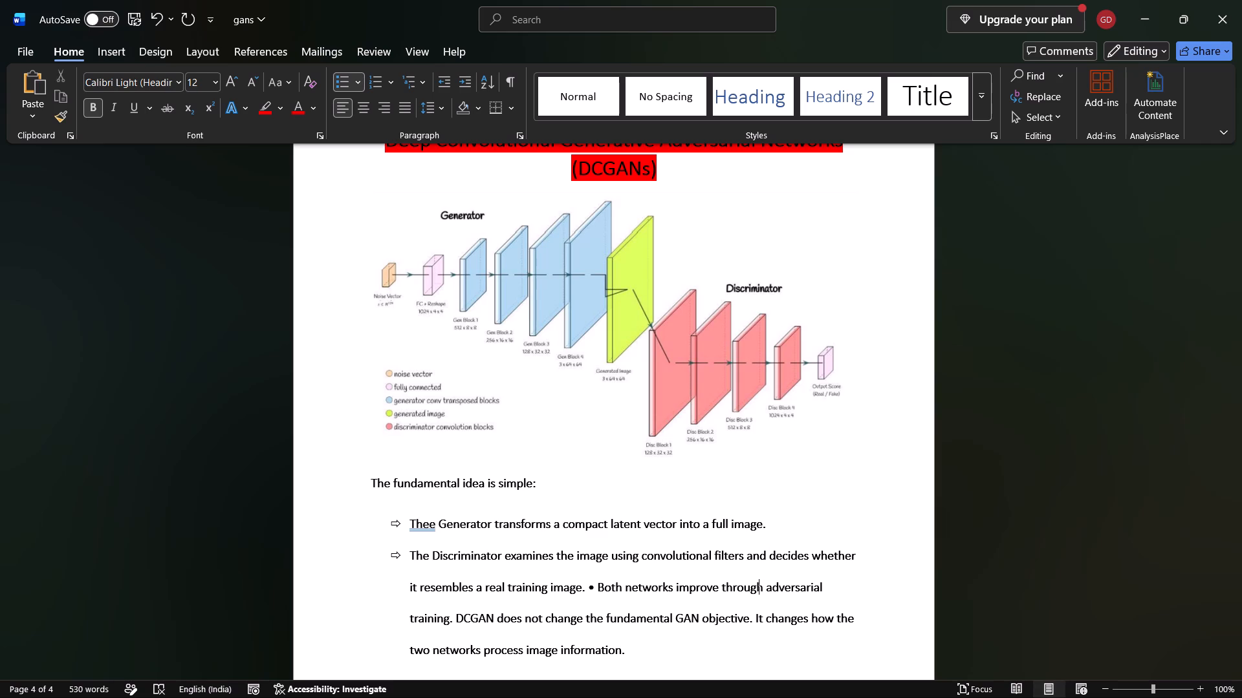
pyautogui.press('Left')
pyautogui.press('Left')
pyautogui.press('Left')
pyautogui.press('Left')
pyautogui.press('Right')
pyautogui.press('BackSpace')
pyautogui.press('BackSpace')
pyautogui.press('Return')
# Split the text after "adversarial training." so the "DCGAN does not change" sentences form their own arrow bullet.
pyautogui.press('Down')
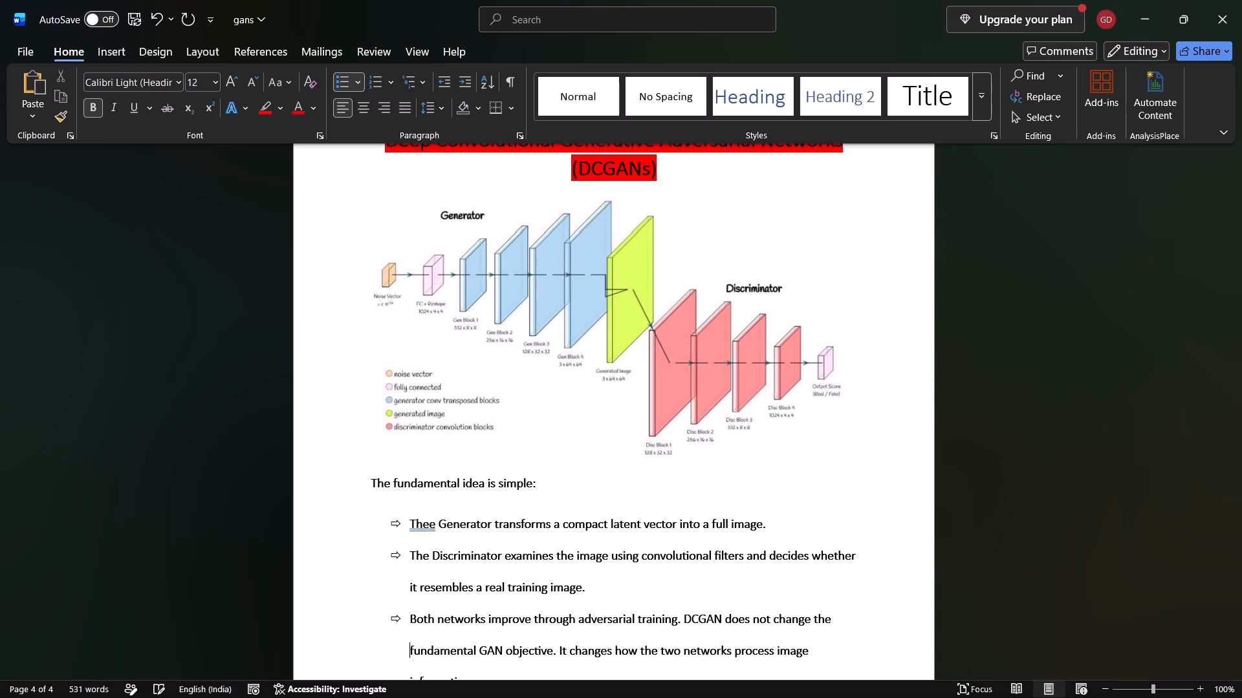
pyautogui.press('Down')
pyautogui.press('Right')
pyautogui.press('Up')
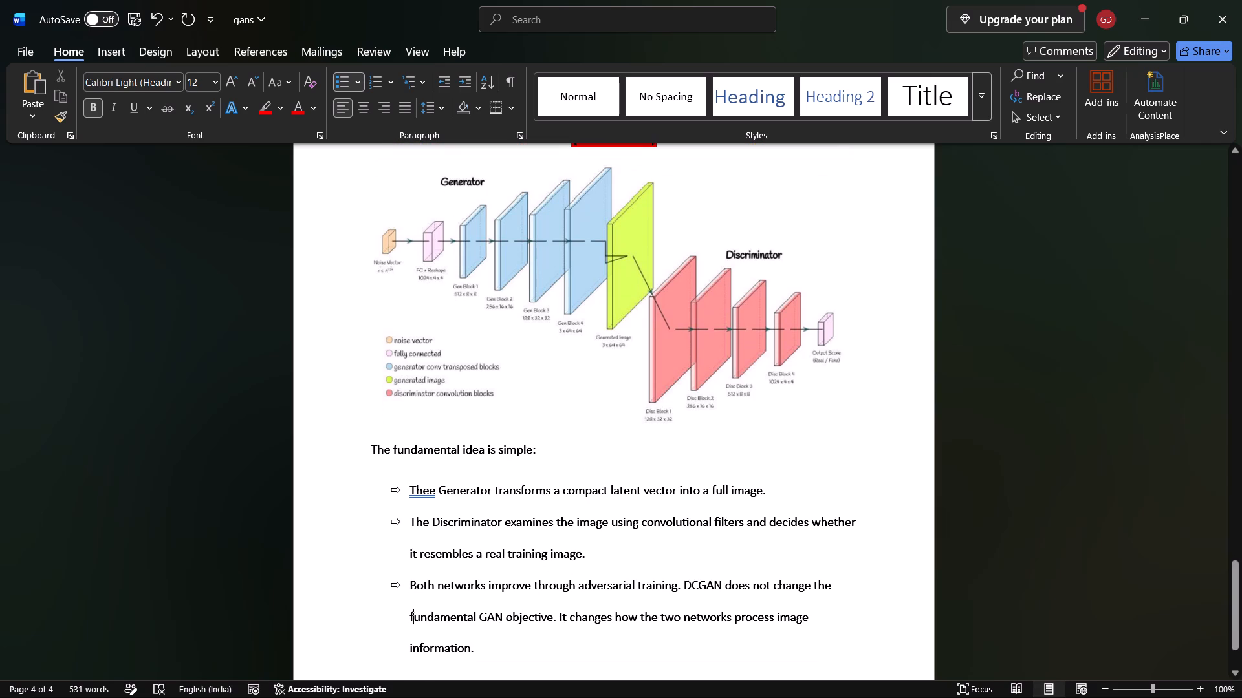
pyautogui.press('Up')
pyautogui.press('Up')
pyautogui.press('Right')
pyautogui.press('Down')
pyautogui.press('Right')
pyautogui.press('Right')
pyautogui.press('Right')
pyautogui.press('Right')
pyautogui.press('Right')
pyautogui.press('Right')
pyautogui.press('Right')
pyautogui.press('Right')
pyautogui.press('Right')
pyautogui.press('Right')
pyautogui.press('Right')
pyautogui.press('Right')
pyautogui.press('Right')
pyautogui.press('Right')
pyautogui.press('Right')
pyautogui.press('Right')
pyautogui.press('Right')
pyautogui.press('Right')
pyautogui.press('Right')
pyautogui.press('Right')
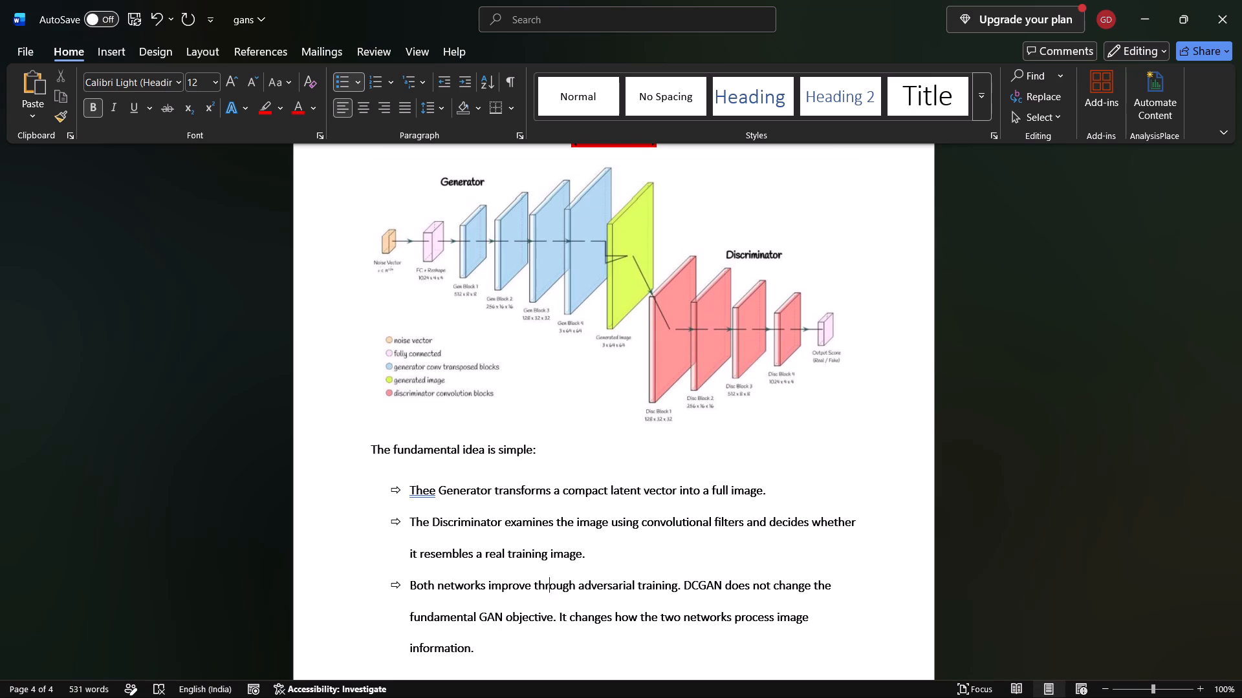
pyautogui.press('Right')
pyautogui.press('Right')
pyautogui.press('Return')
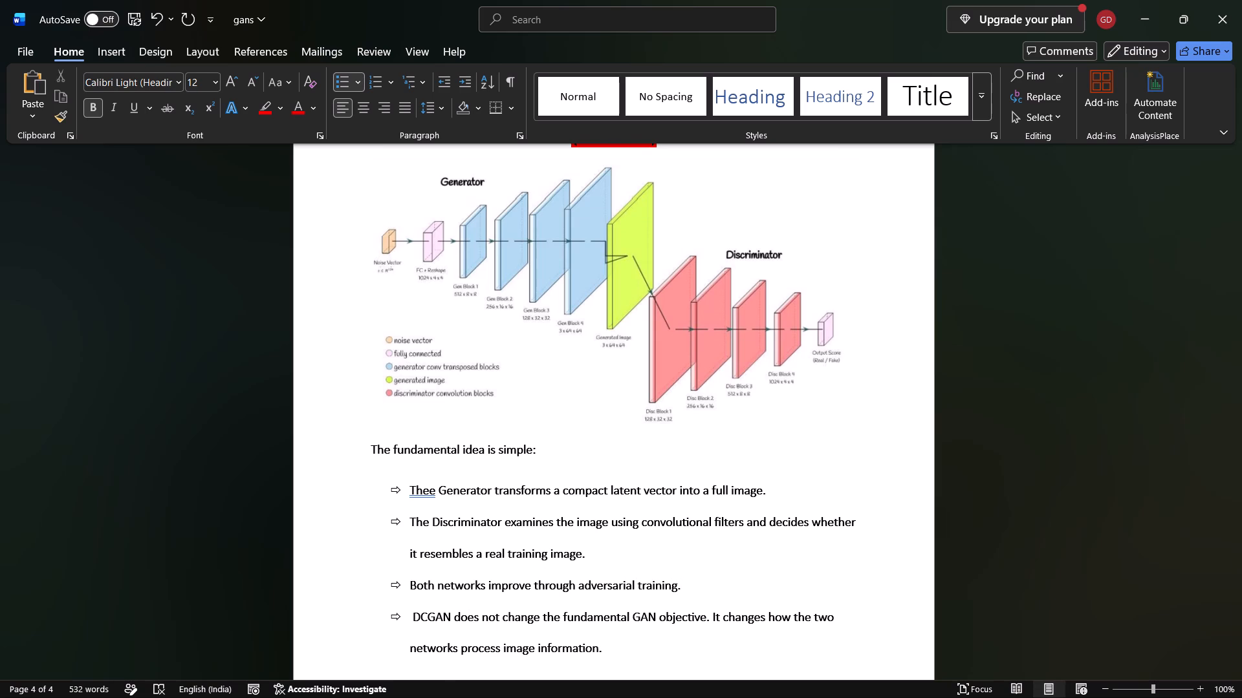
# Correct "Thee" to "The" at the start of the Generator bullet.
pyautogui.click(426, 490)
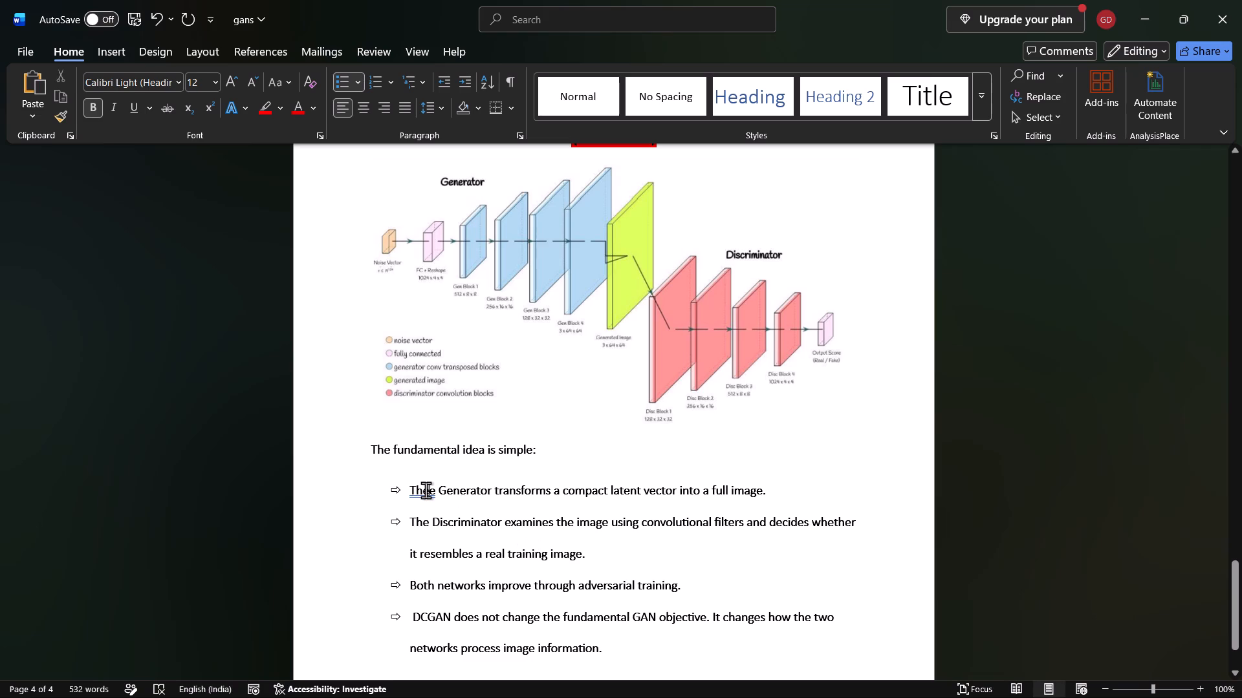
pyautogui.press('BackSpace')
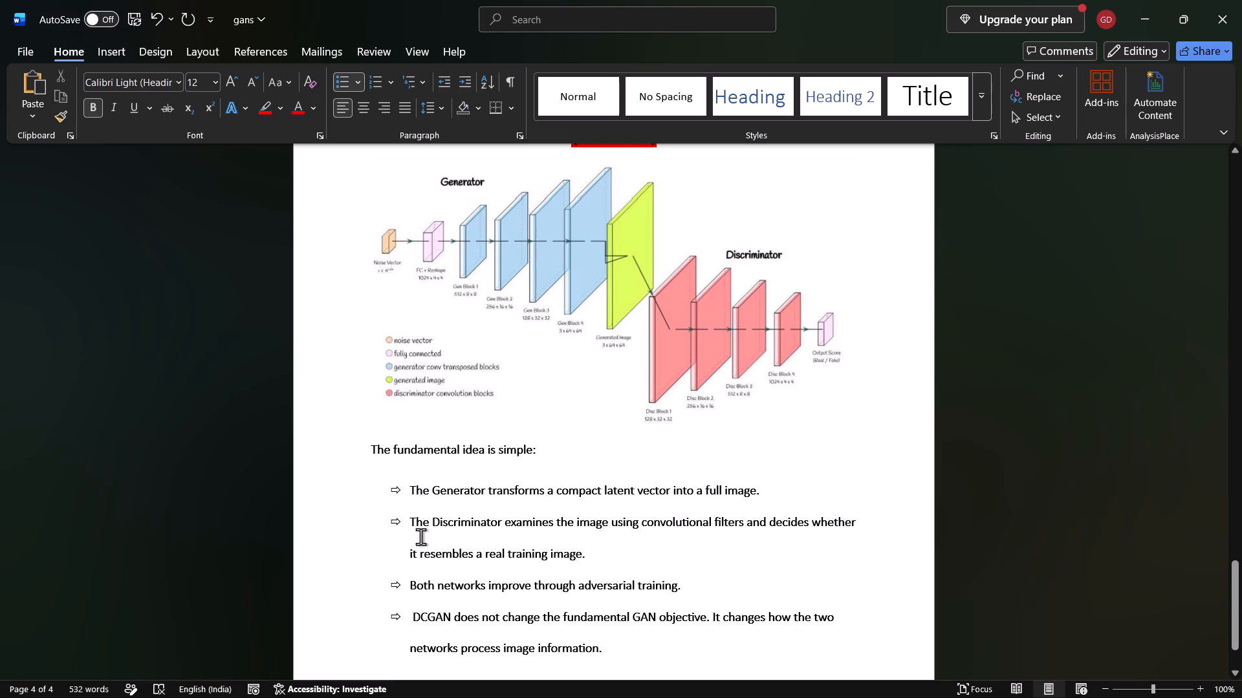
# Change the font of the four arrow-bulleted items to Arial Nova Light.
pyautogui.moveTo(404, 487); pyautogui.dragTo(595, 635)
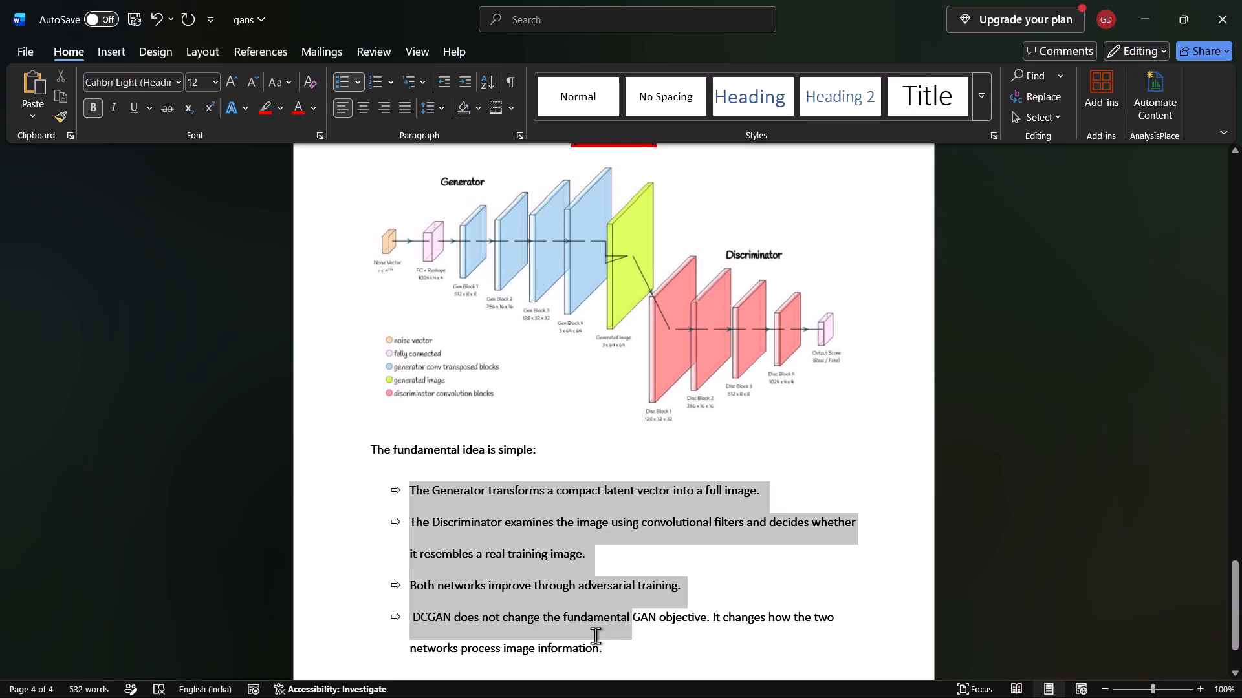
pyautogui.moveTo(595, 635); pyautogui.dragTo(618, 664)
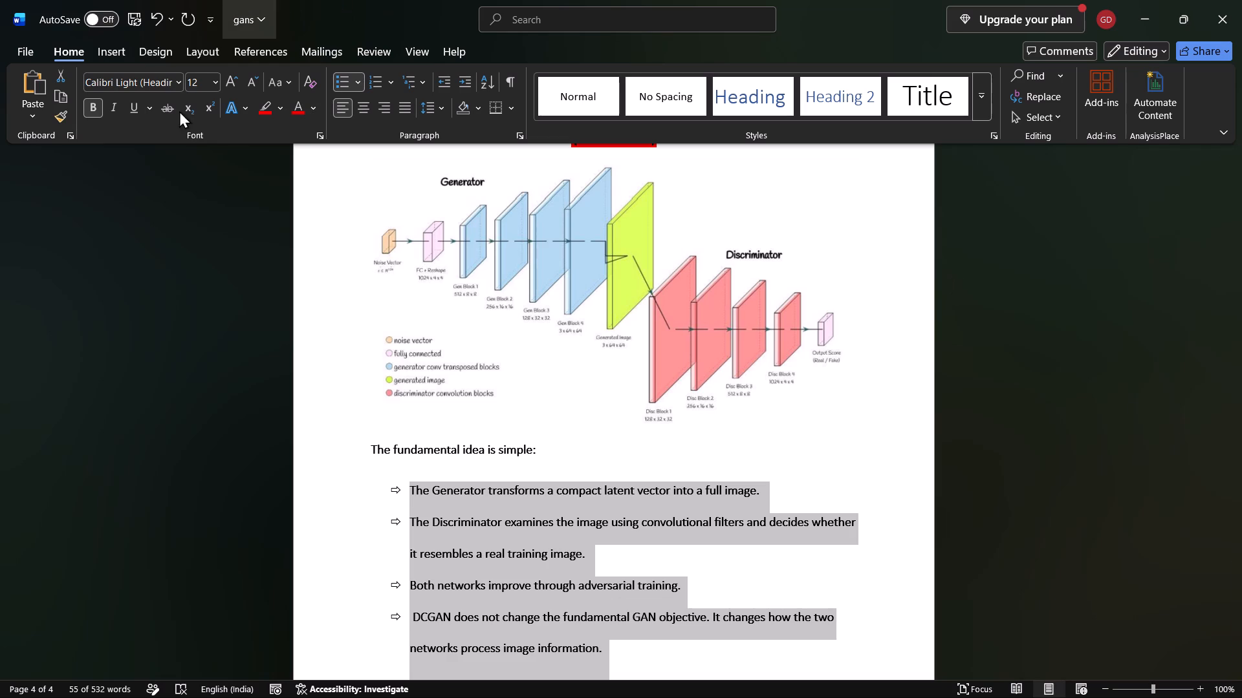
pyautogui.click(173, 83)
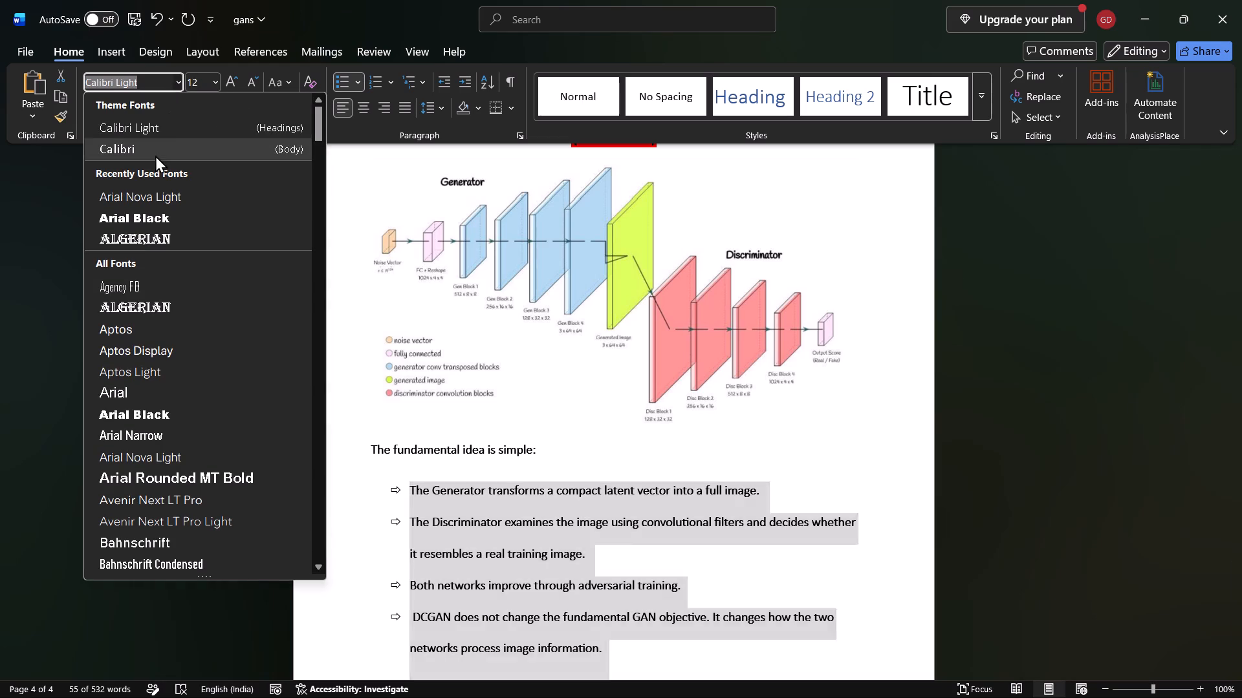
pyautogui.click(155, 187)
pyautogui.click(152, 178)
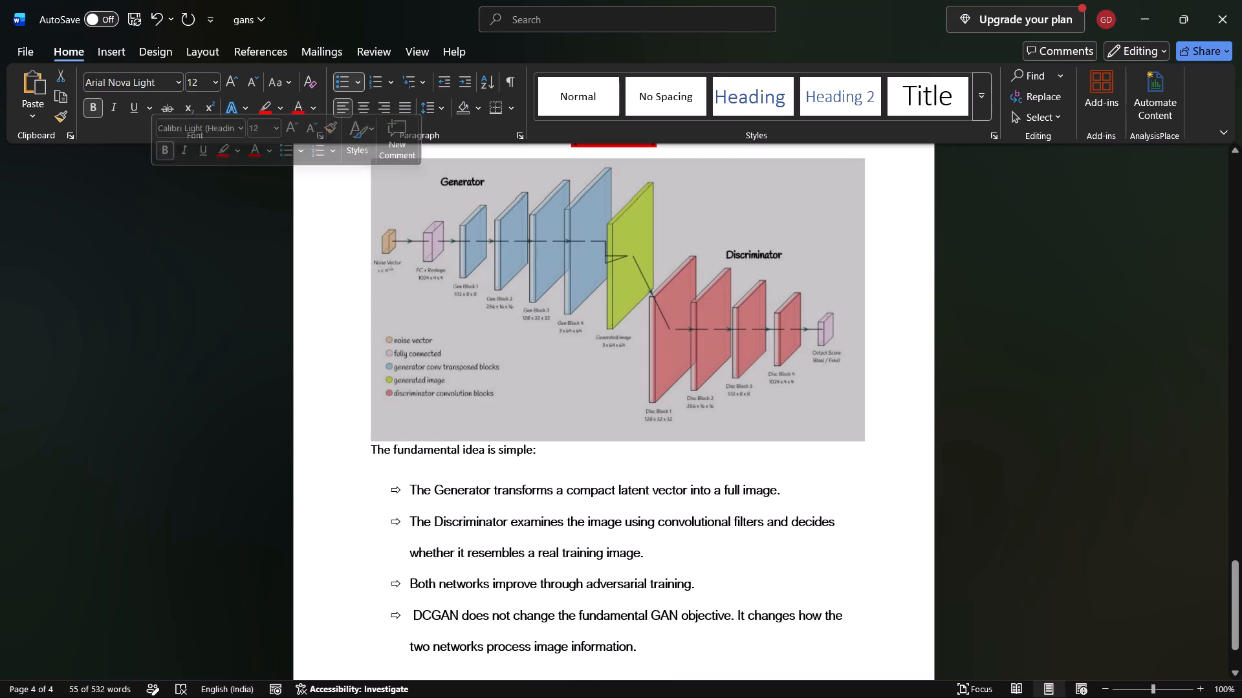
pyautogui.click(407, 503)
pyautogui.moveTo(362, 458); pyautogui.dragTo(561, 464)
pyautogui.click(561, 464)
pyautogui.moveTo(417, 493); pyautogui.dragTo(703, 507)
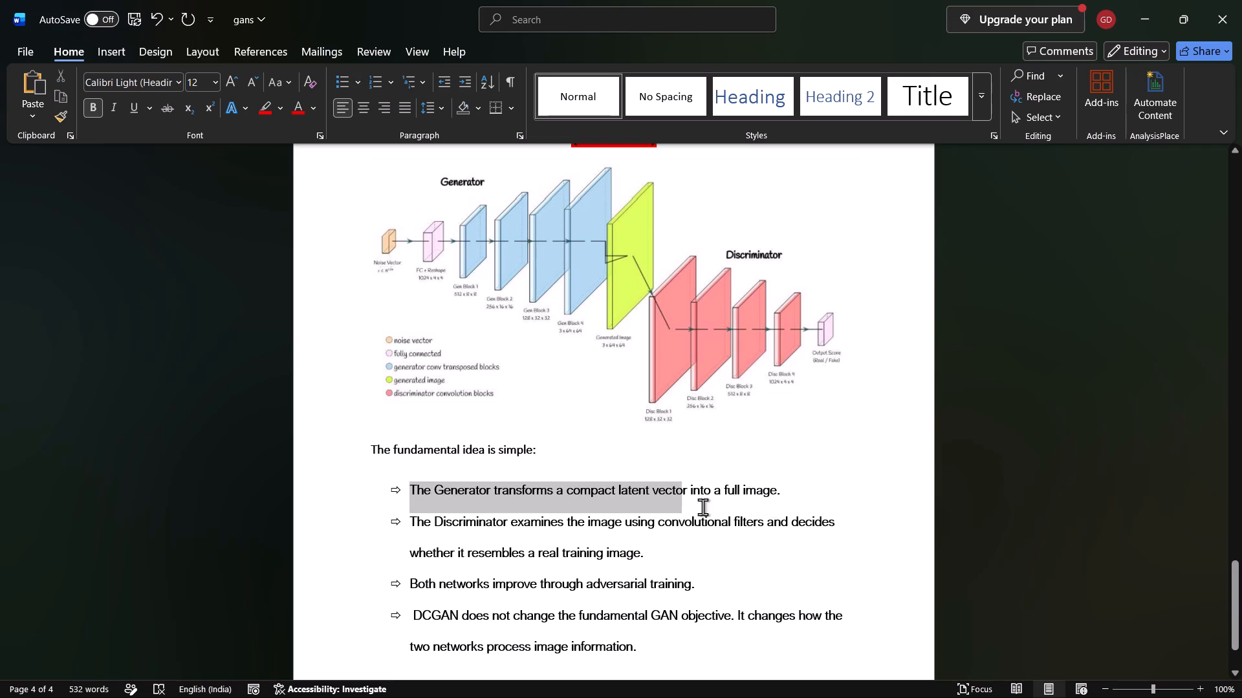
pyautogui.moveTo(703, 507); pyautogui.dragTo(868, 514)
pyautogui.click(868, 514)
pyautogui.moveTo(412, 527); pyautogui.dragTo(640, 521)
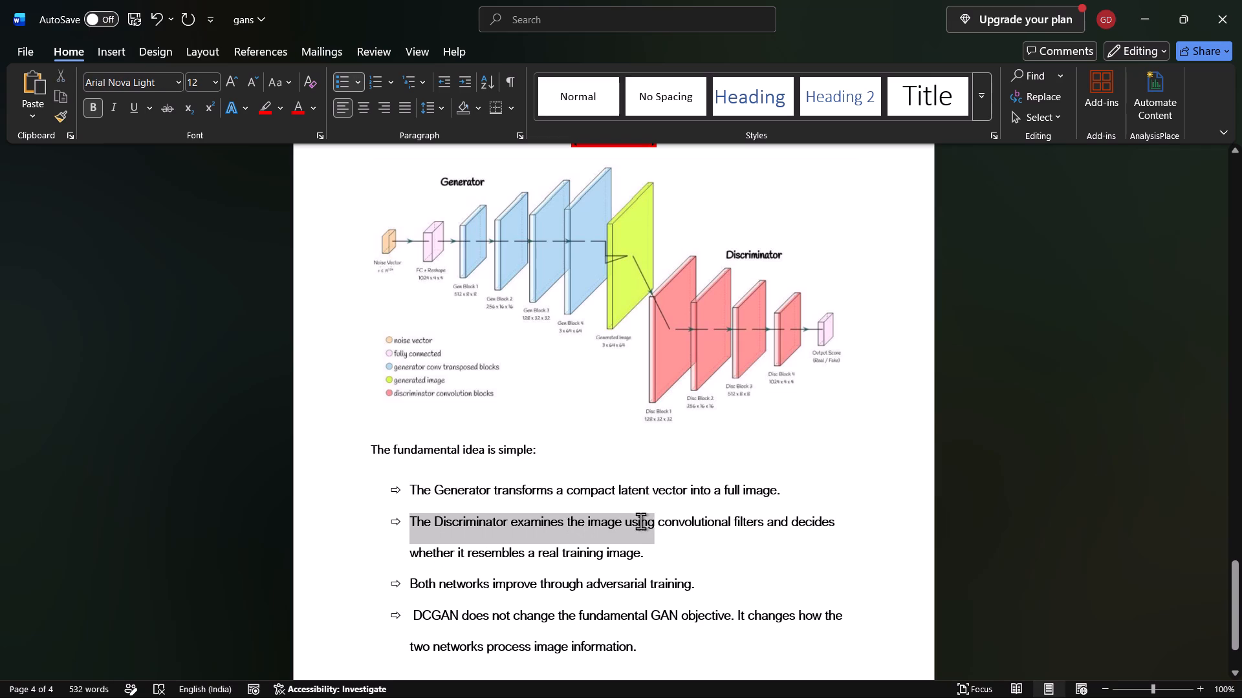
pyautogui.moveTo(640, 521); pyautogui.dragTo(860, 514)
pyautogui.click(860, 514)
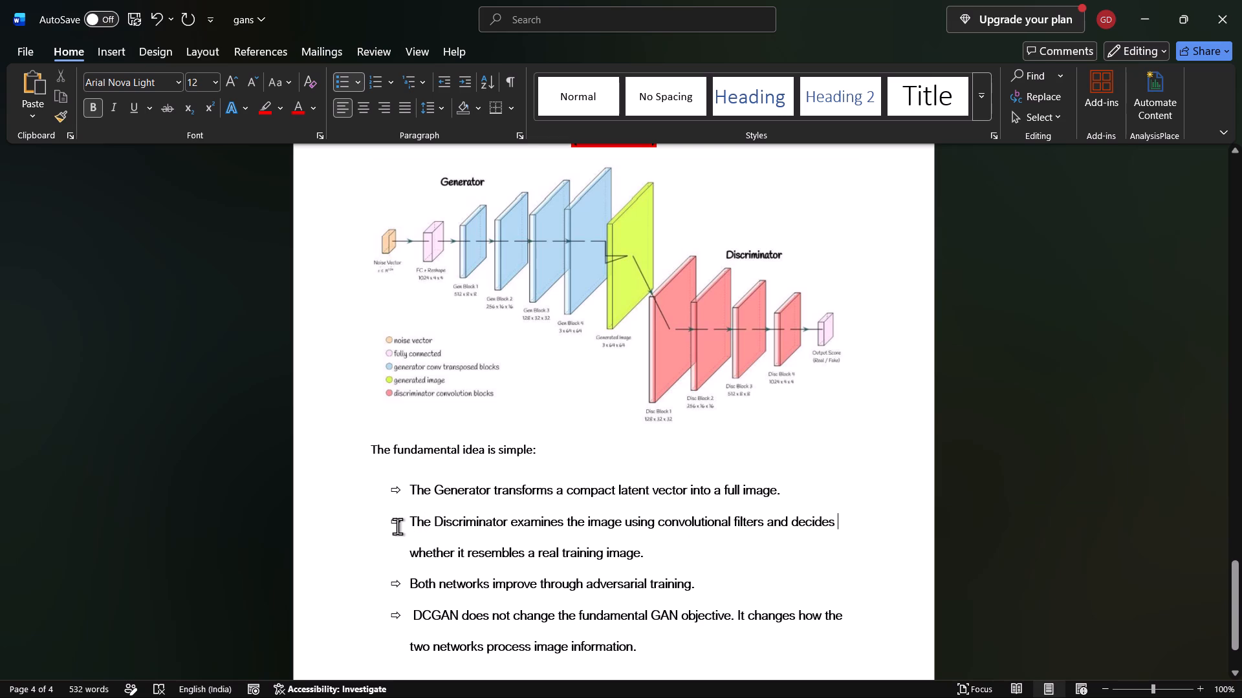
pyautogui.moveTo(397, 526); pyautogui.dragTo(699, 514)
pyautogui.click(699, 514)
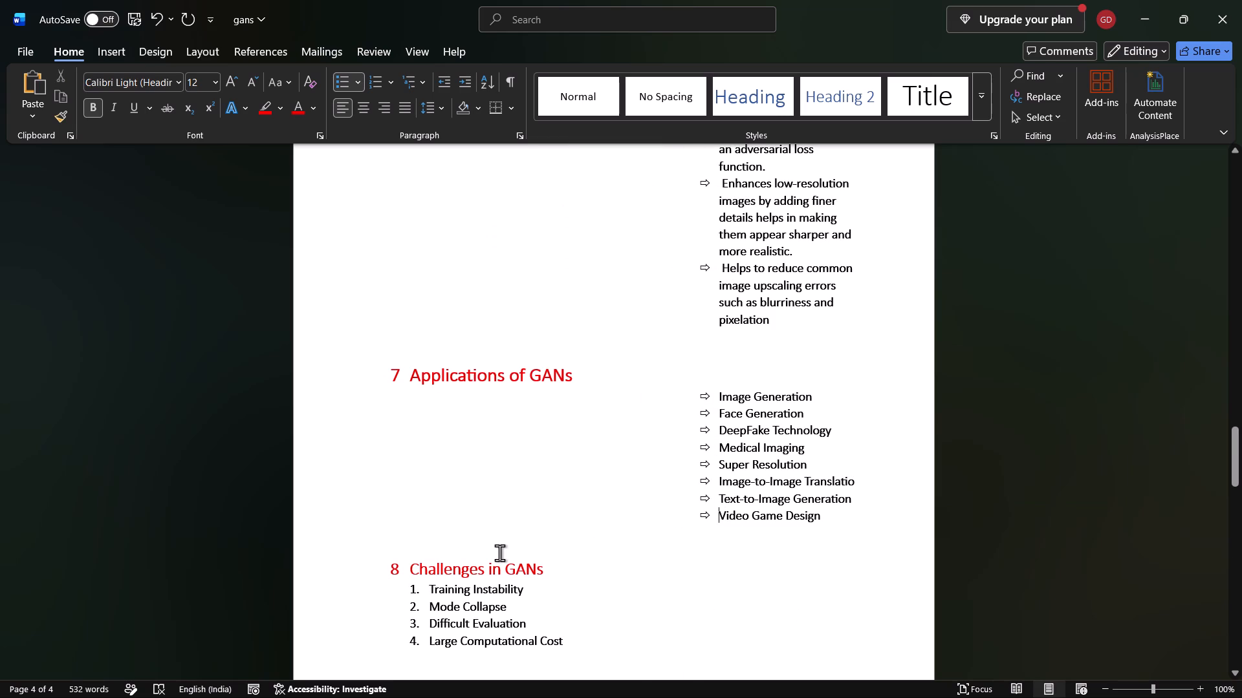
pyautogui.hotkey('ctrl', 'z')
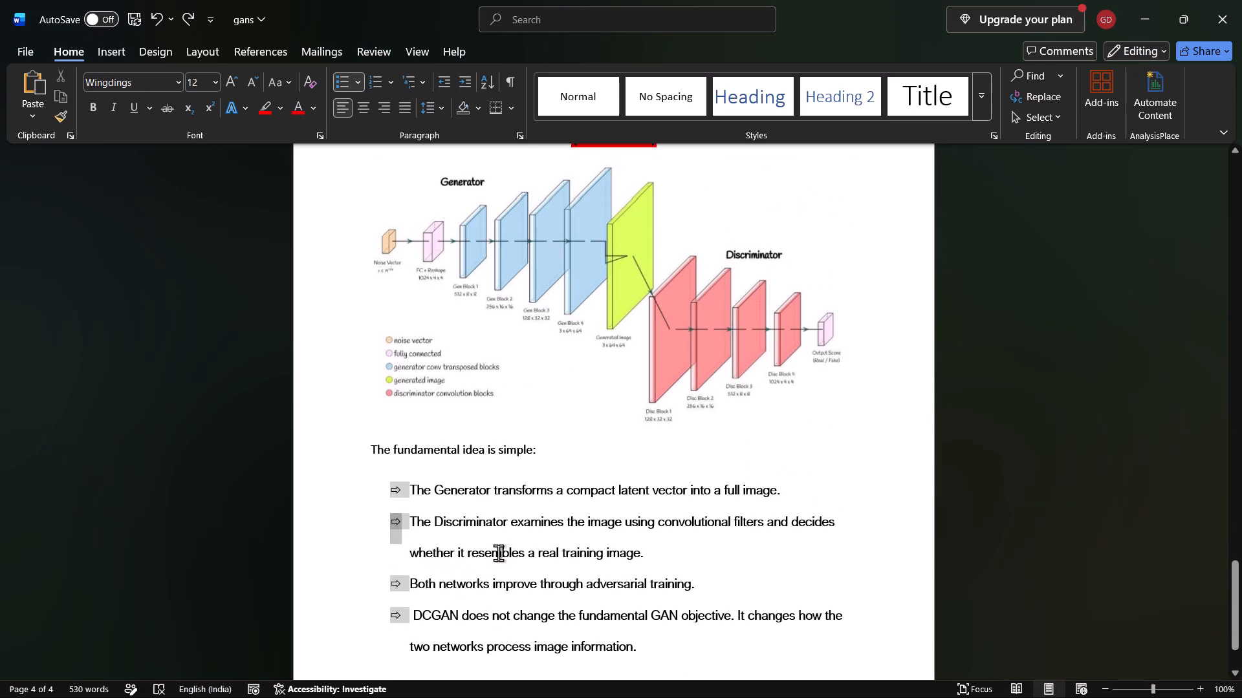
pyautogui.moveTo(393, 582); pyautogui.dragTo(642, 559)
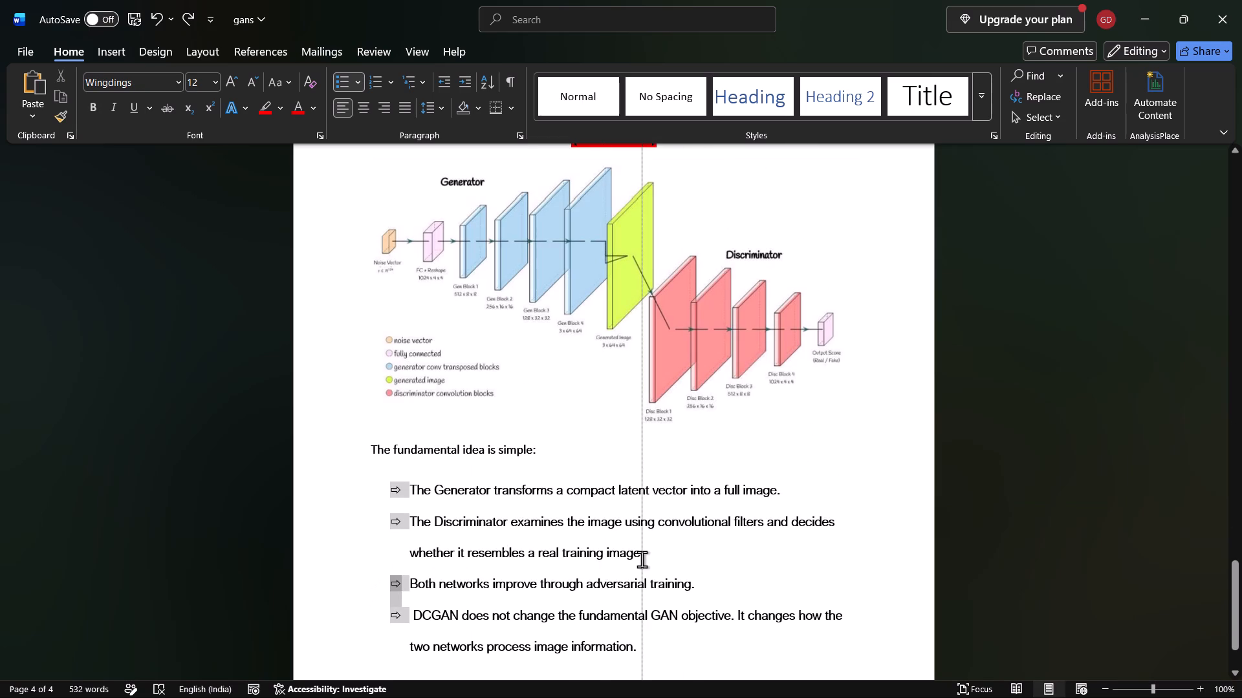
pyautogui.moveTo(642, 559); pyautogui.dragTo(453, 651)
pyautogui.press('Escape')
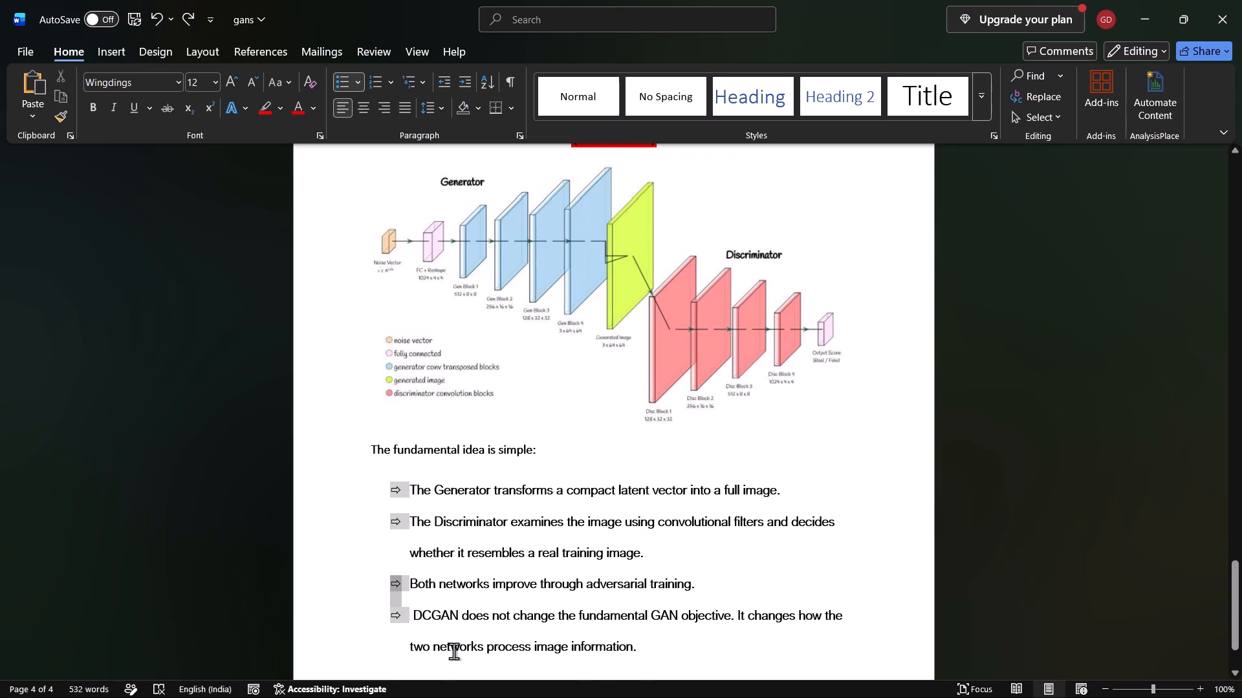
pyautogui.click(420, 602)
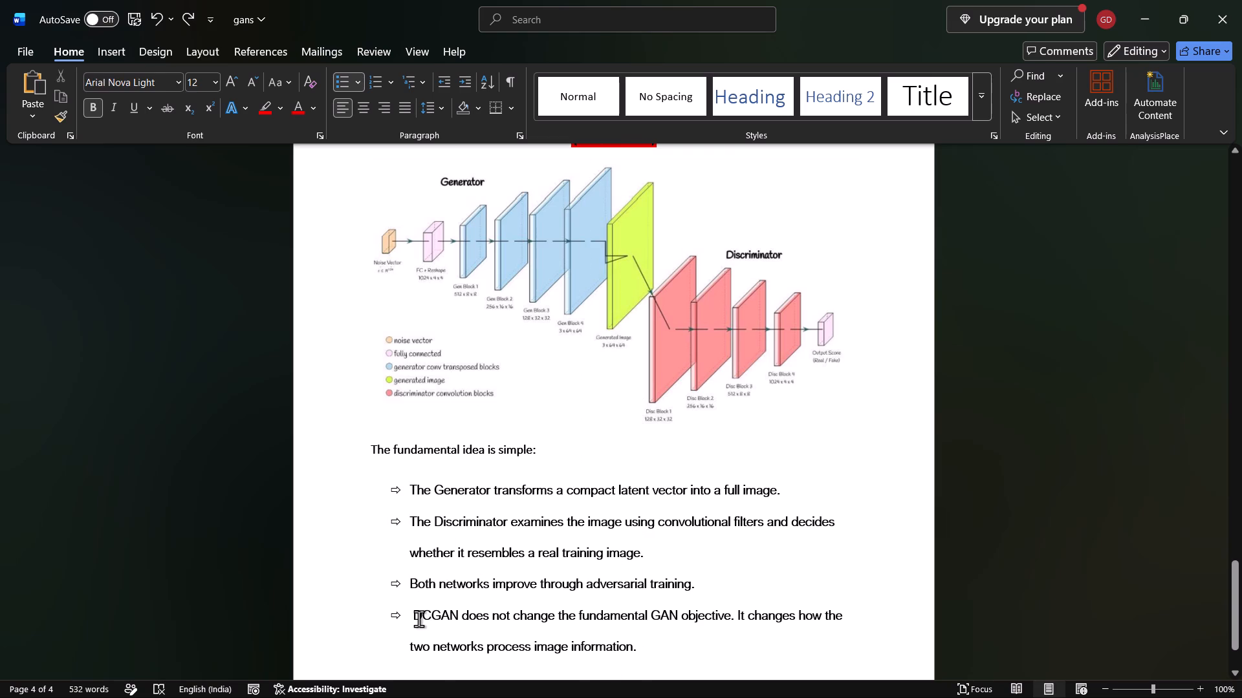
# In the DCGAN introduction PDF in Chrome, read section 4 on why fully connected layers are replaced with convolutional layers.
pyautogui.hotkey('alt', 'Tab')
pyautogui.scroll(-1, 827, 572)
pyautogui.middleClick(828, 573)
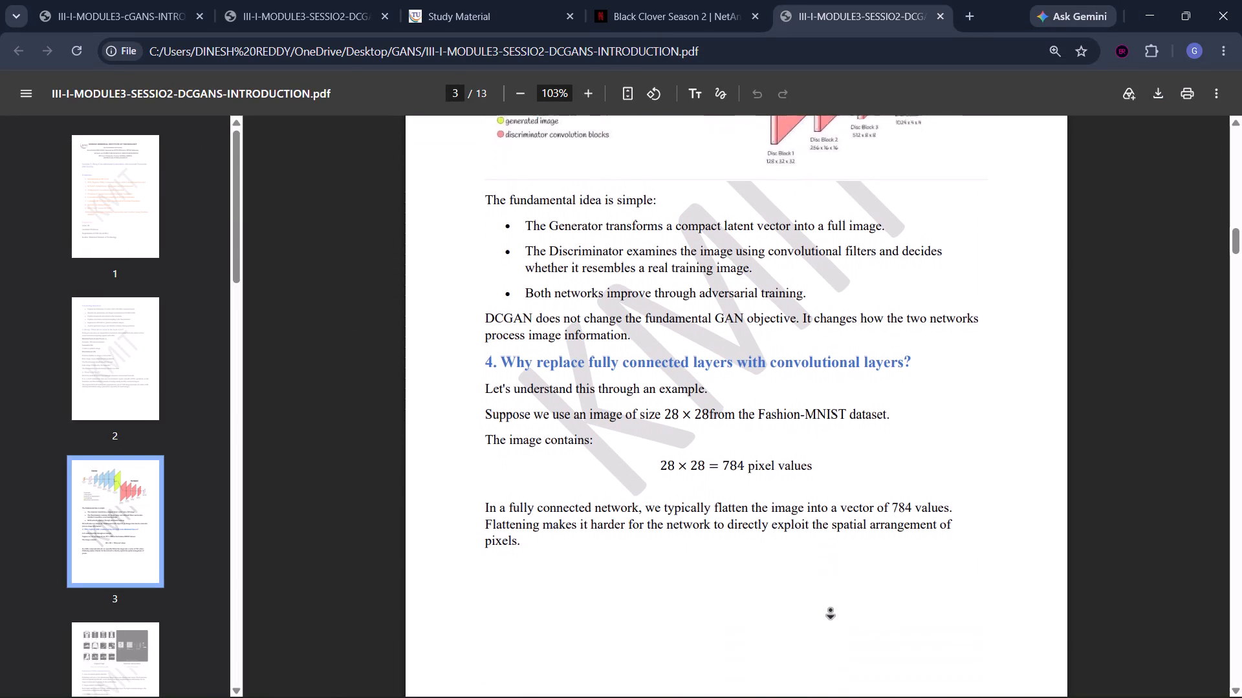
pyautogui.middleClick(831, 611)
pyautogui.scroll(1, 831, 611)
pyautogui.moveTo(482, 337); pyautogui.dragTo(718, 337)
pyautogui.click(718, 337)
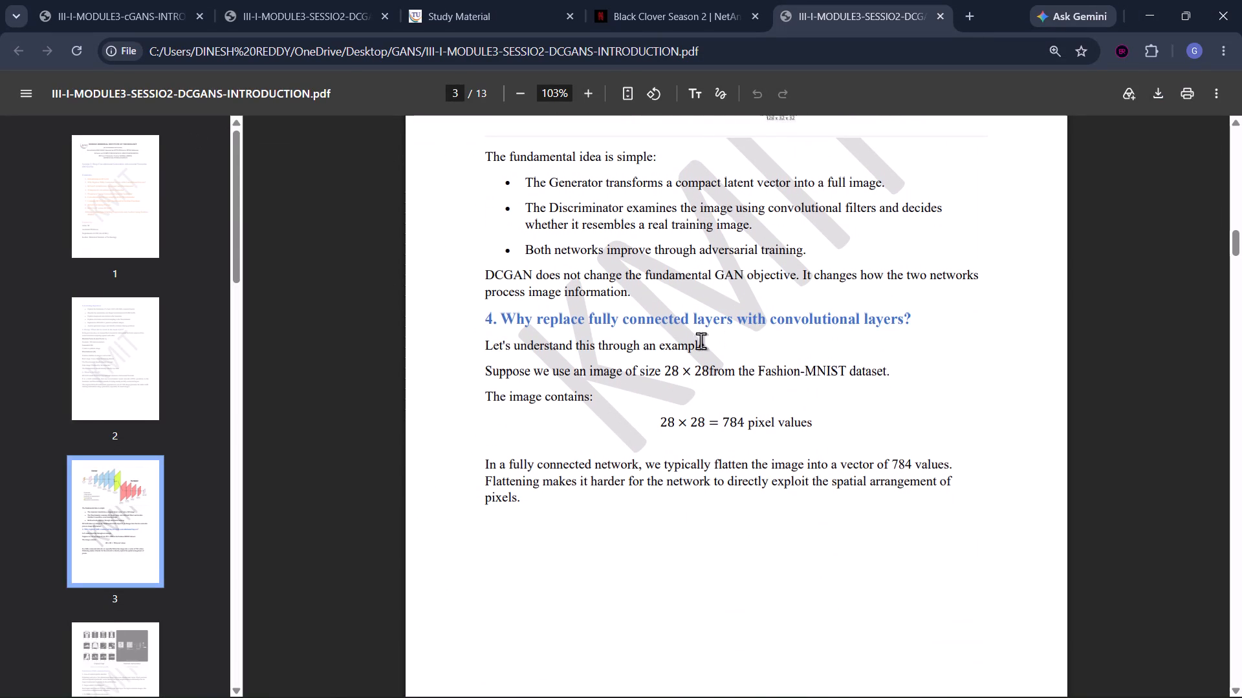
pyautogui.moveTo(480, 372); pyautogui.dragTo(706, 377)
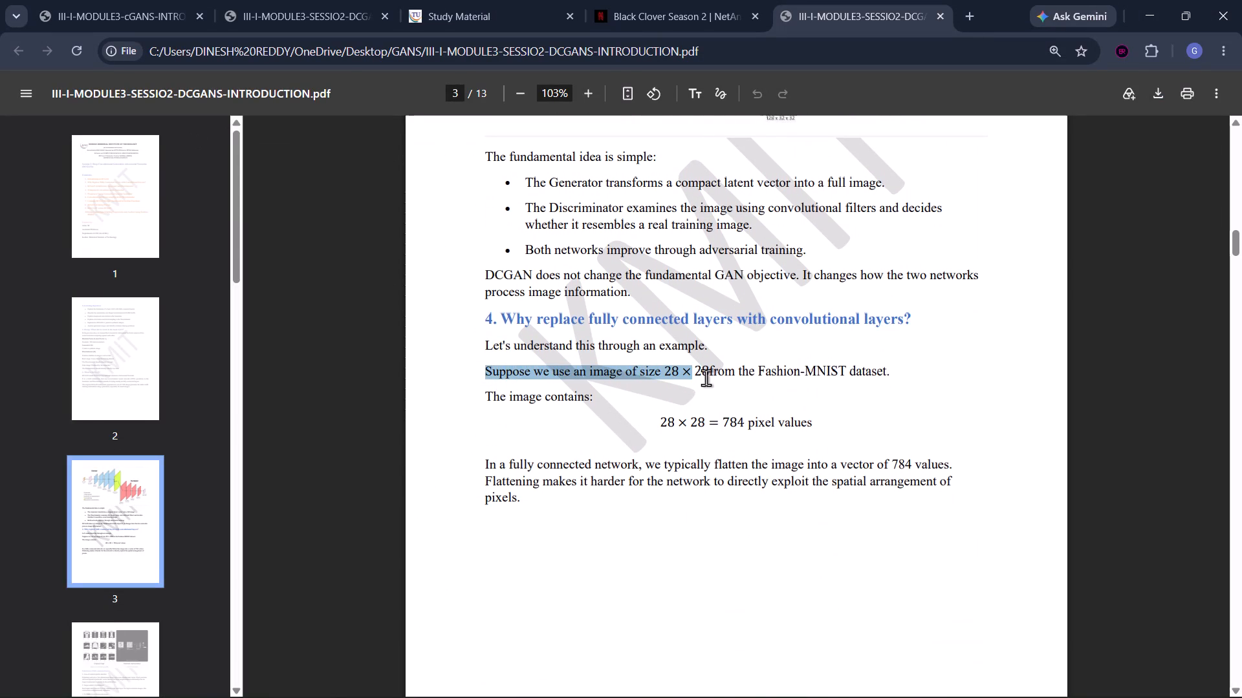
pyautogui.moveTo(706, 377); pyautogui.dragTo(658, 423)
pyautogui.click(656, 421)
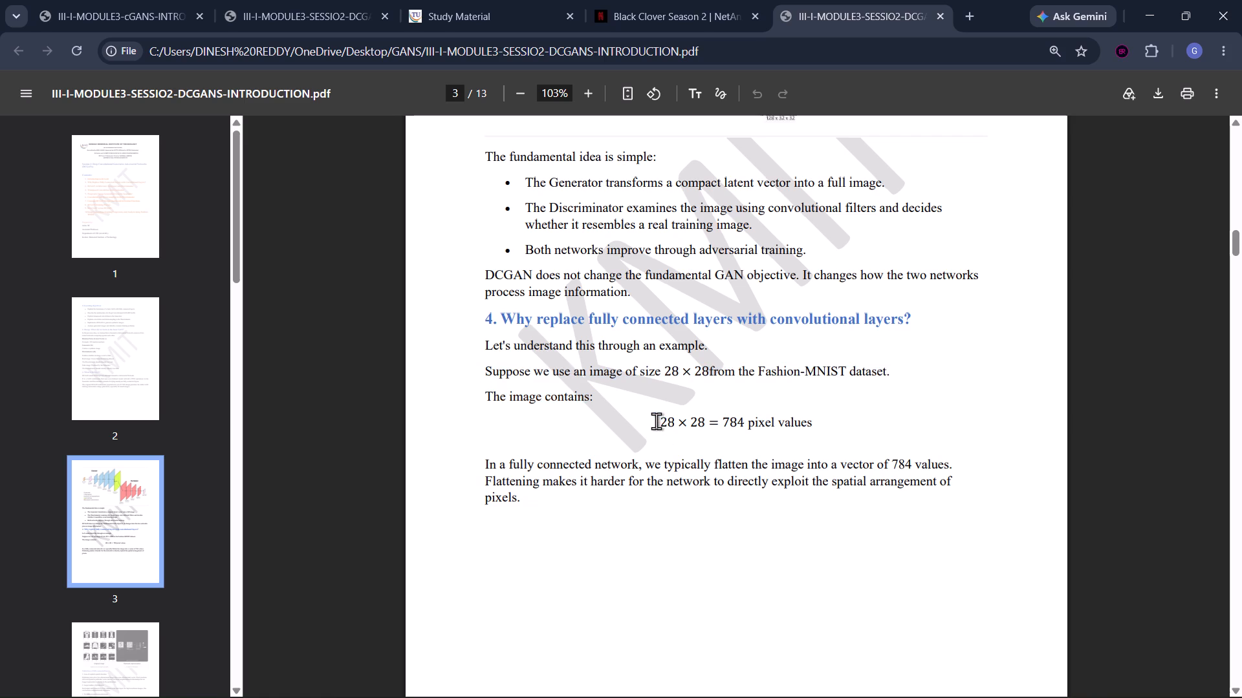
pyautogui.moveTo(656, 421); pyautogui.dragTo(910, 419)
pyautogui.moveTo(481, 467); pyautogui.dragTo(594, 467)
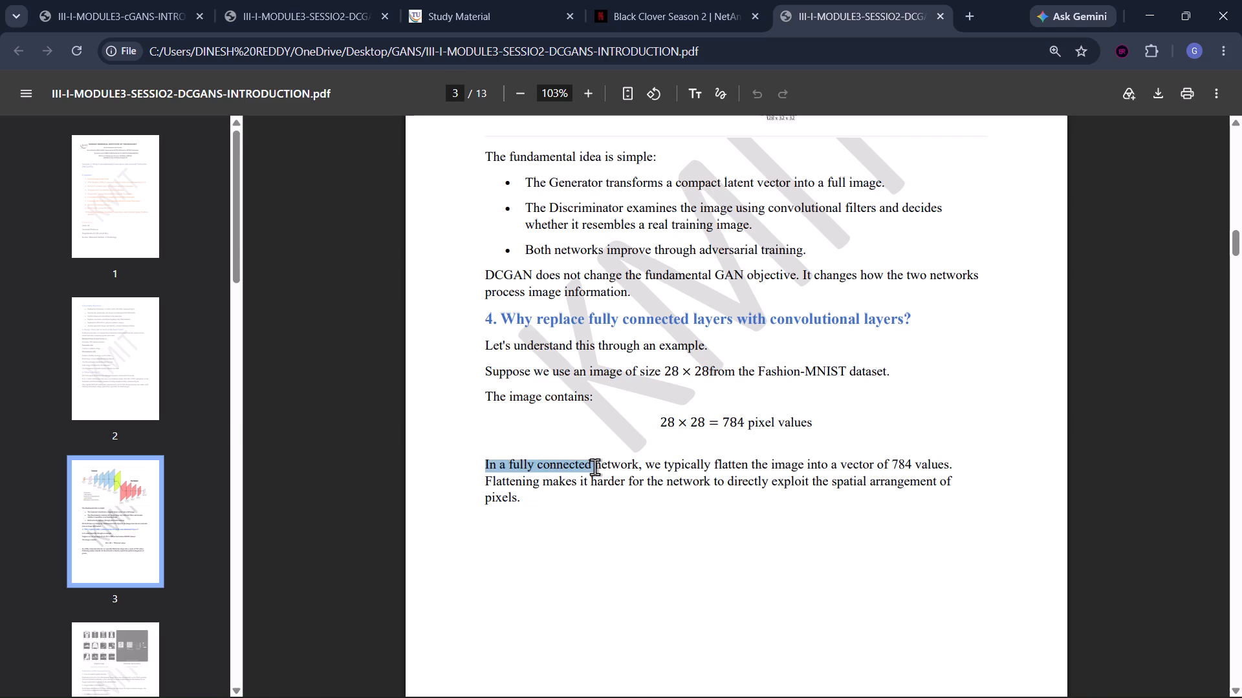
pyautogui.moveTo(594, 467); pyautogui.dragTo(619, 465)
pyautogui.click(619, 465)
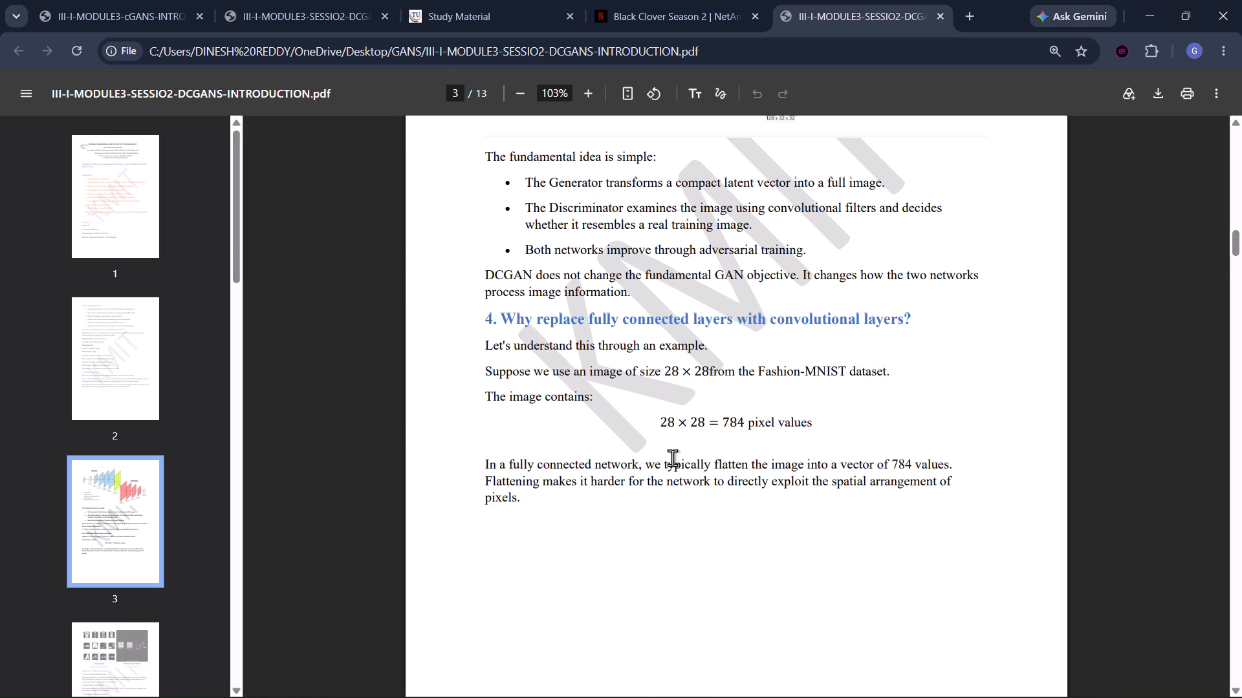
pyautogui.moveTo(671, 460); pyautogui.dragTo(927, 468)
pyautogui.click(927, 468)
pyautogui.moveTo(496, 485); pyautogui.dragTo(688, 479)
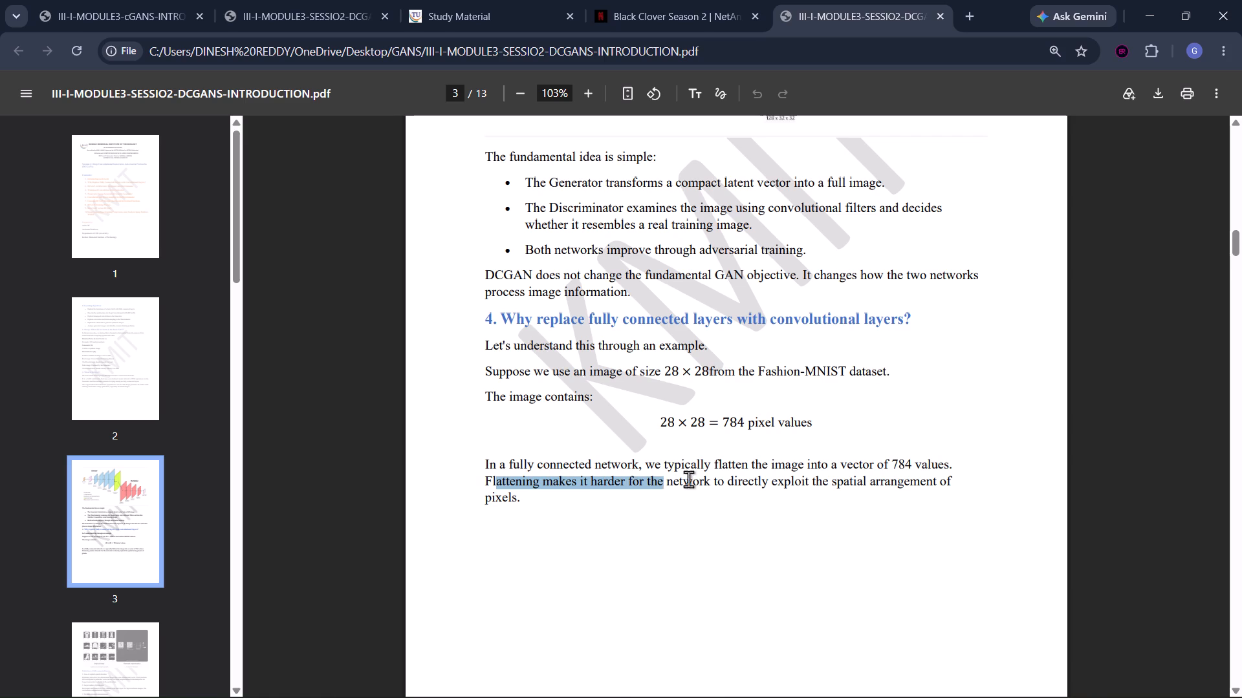
pyautogui.moveTo(688, 479); pyautogui.dragTo(849, 489)
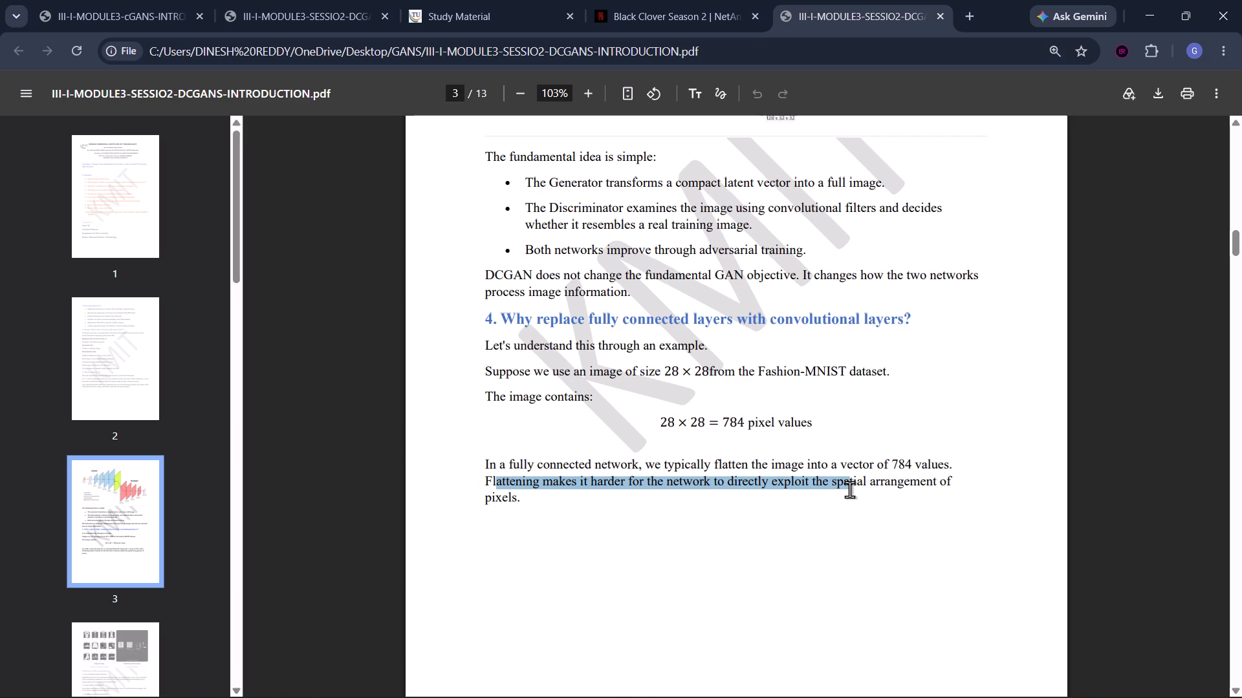
pyautogui.moveTo(849, 489); pyautogui.dragTo(918, 481)
pyautogui.moveTo(895, 481); pyautogui.dragTo(880, 485)
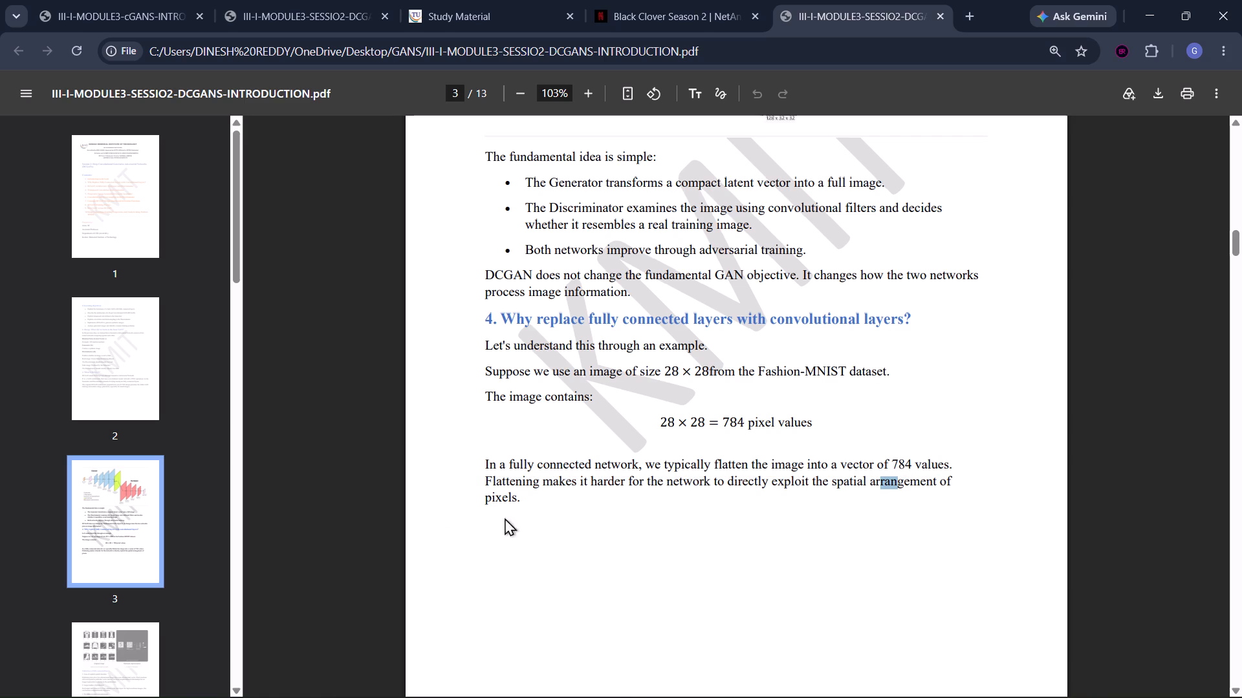
pyautogui.middleClick(561, 520)
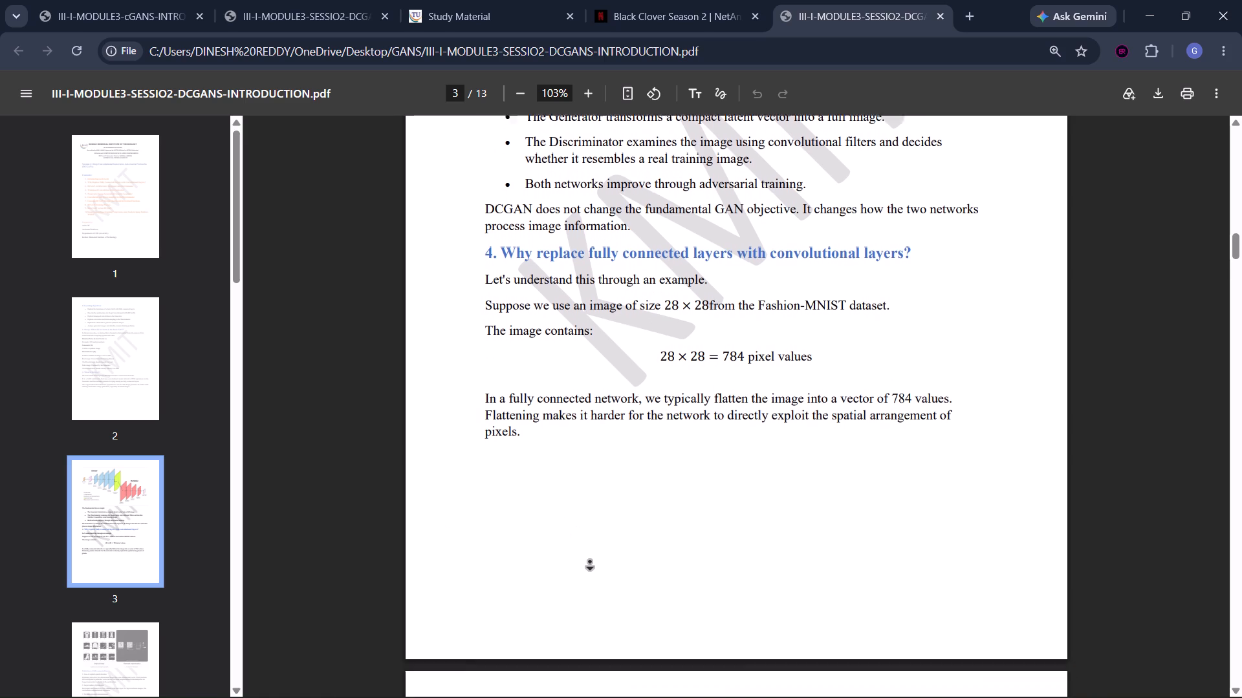
pyautogui.middleClick(590, 562)
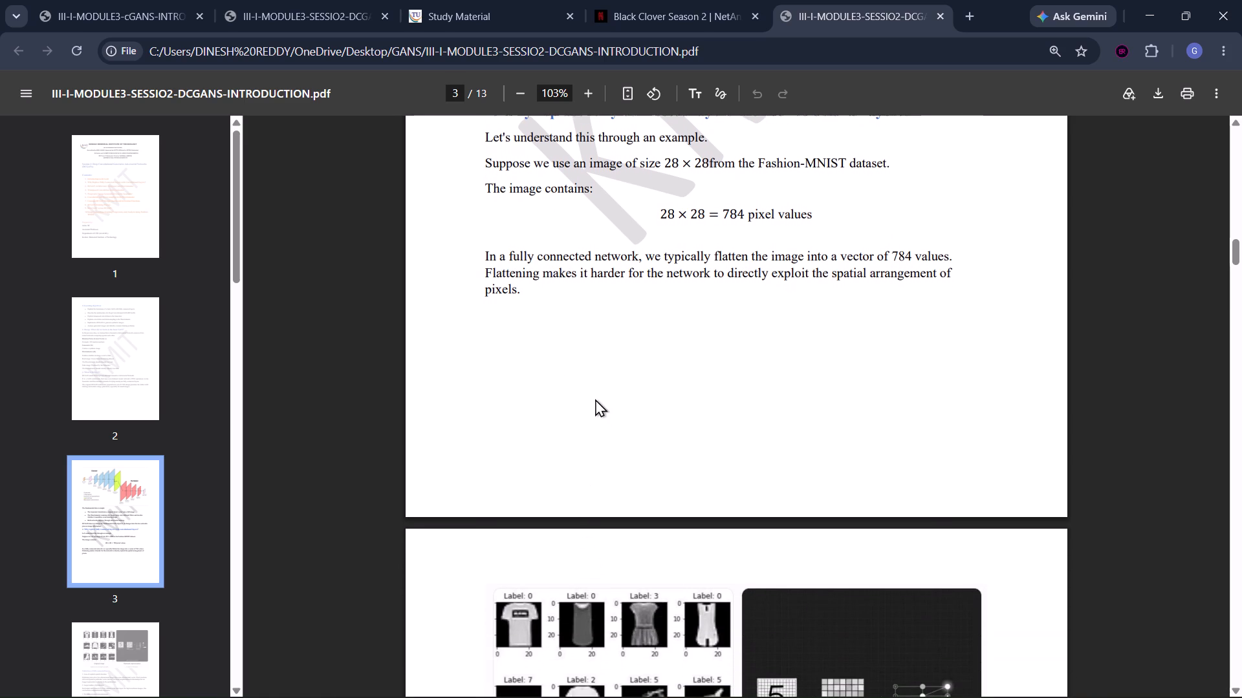
# Close the cGANs introduction, duplicate DCGANs introduction and Black Clover tabs, keeping Study Material and one DCGANs PDF open.
pyautogui.click(267, 0)
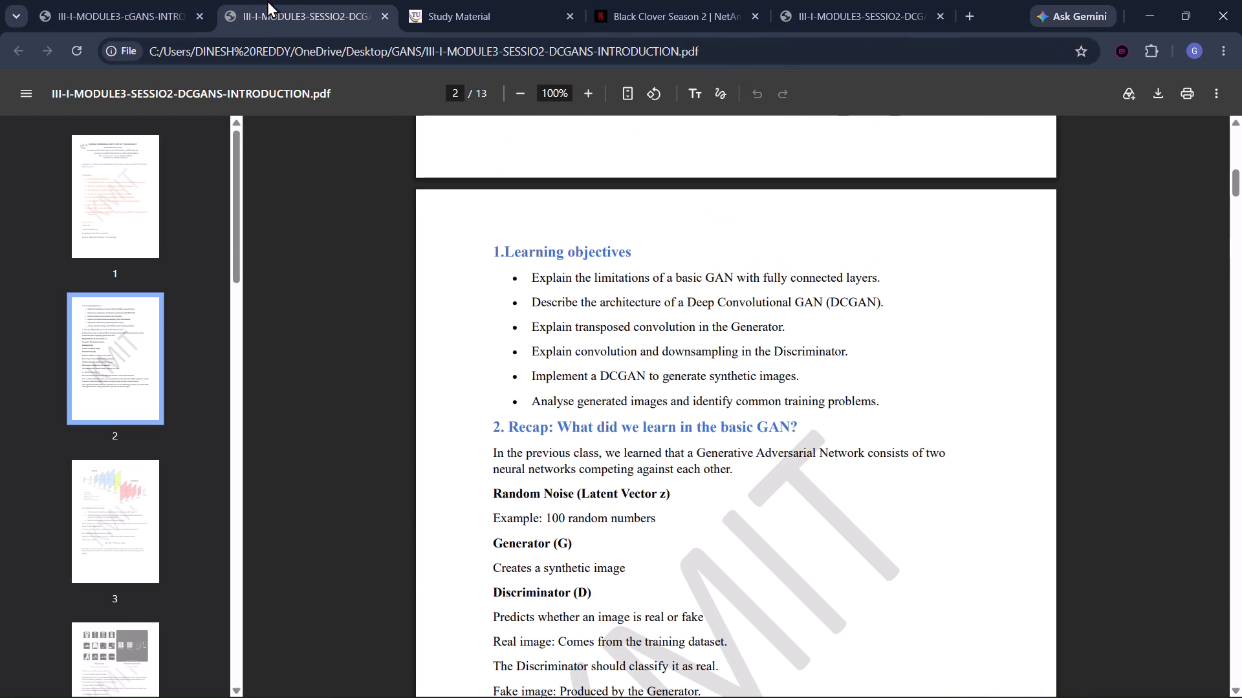
pyautogui.click(144, 12)
pyautogui.click(294, 0)
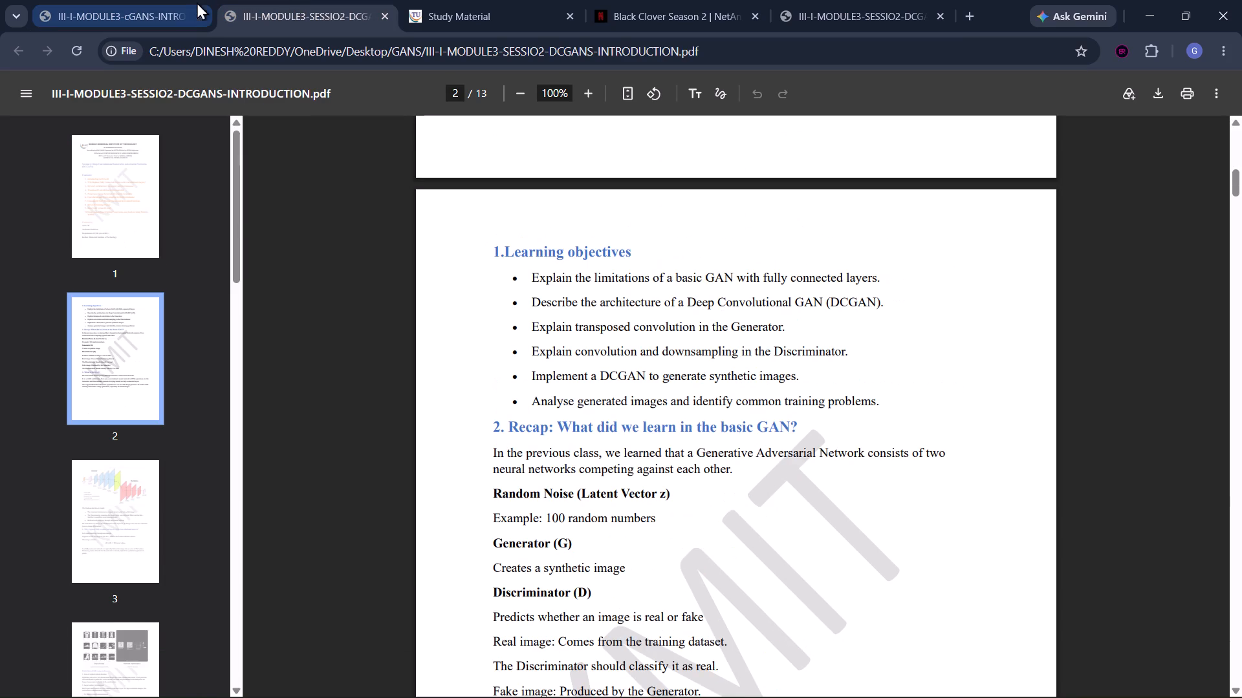
pyautogui.click(195, 21)
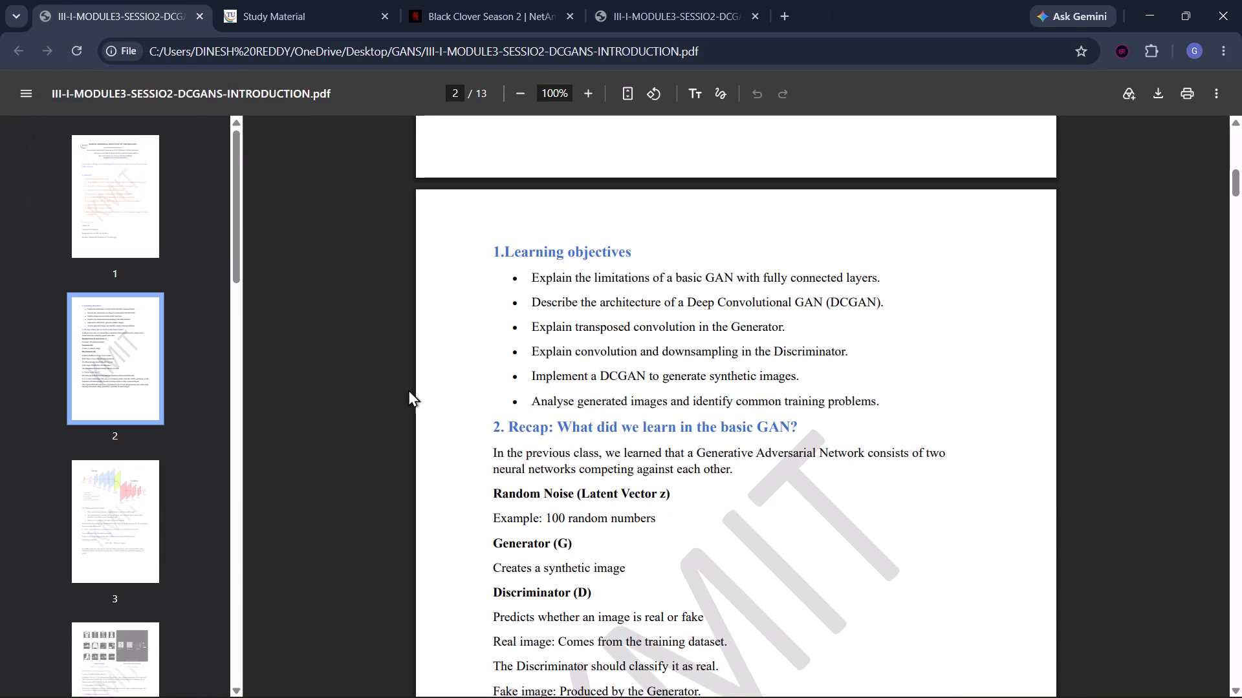
pyautogui.scroll(-16, 611, 538)
pyautogui.scroll(-6, 611, 538)
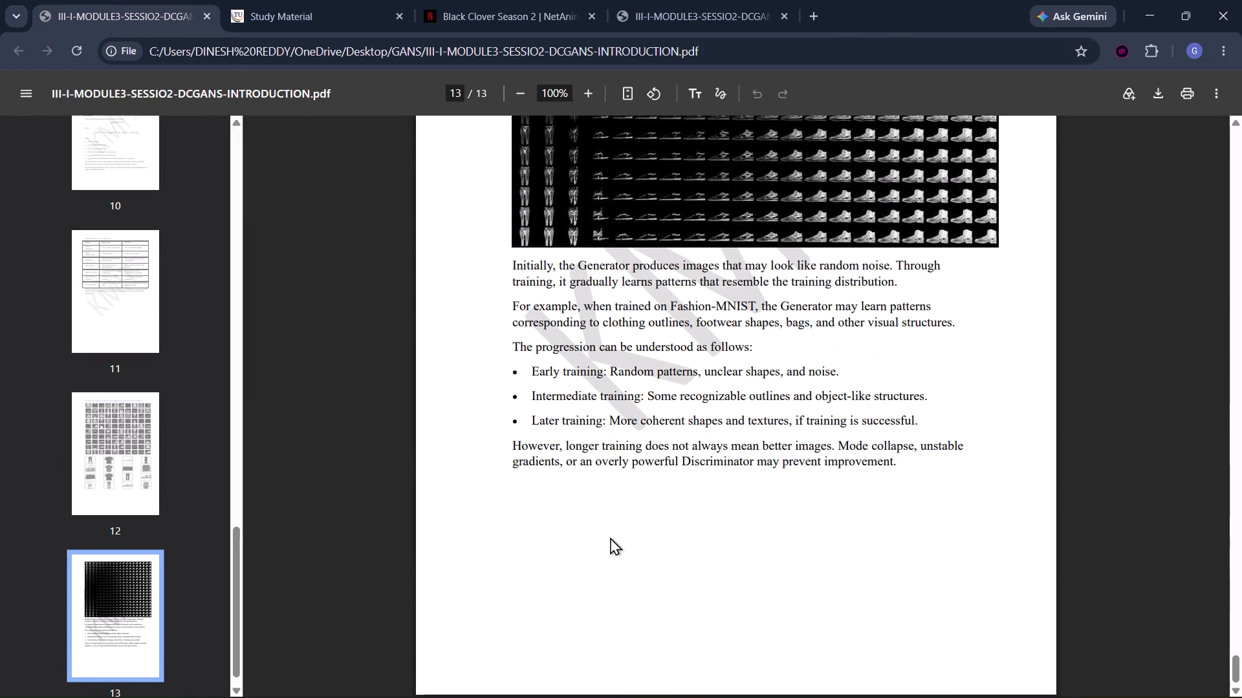
pyautogui.scroll(-6, 610, 537)
pyautogui.scroll(16, 610, 537)
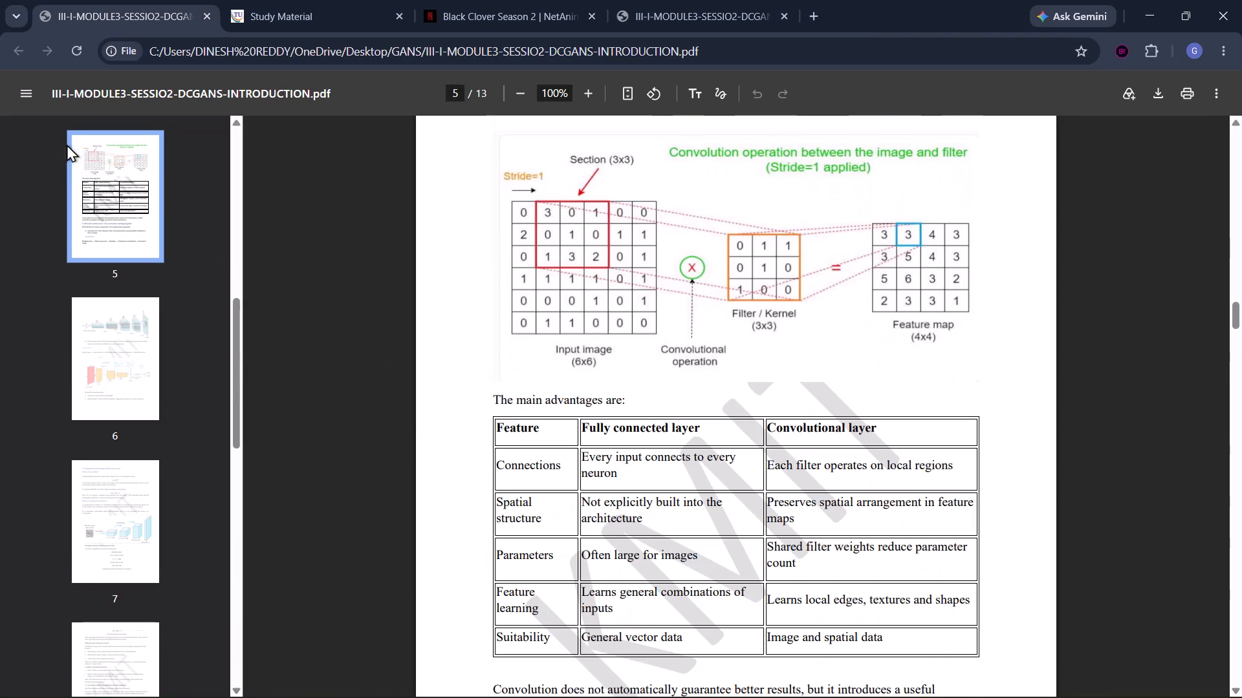
pyautogui.click(204, 19)
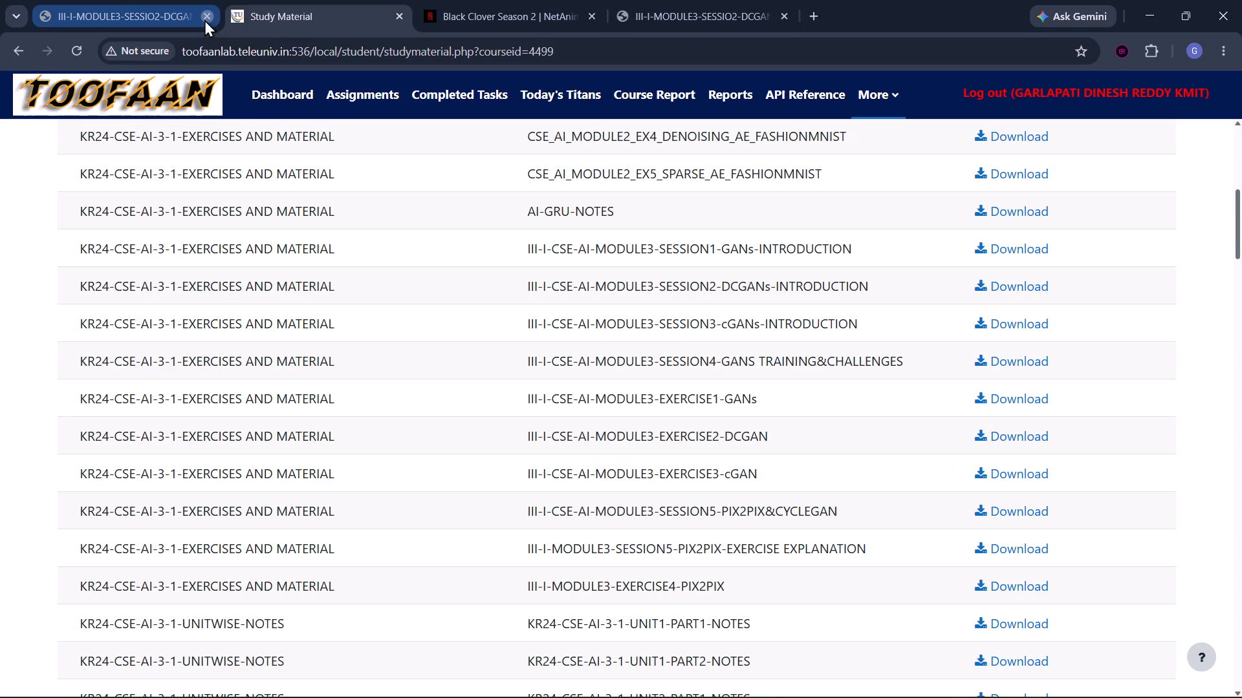
pyautogui.click(502, 0)
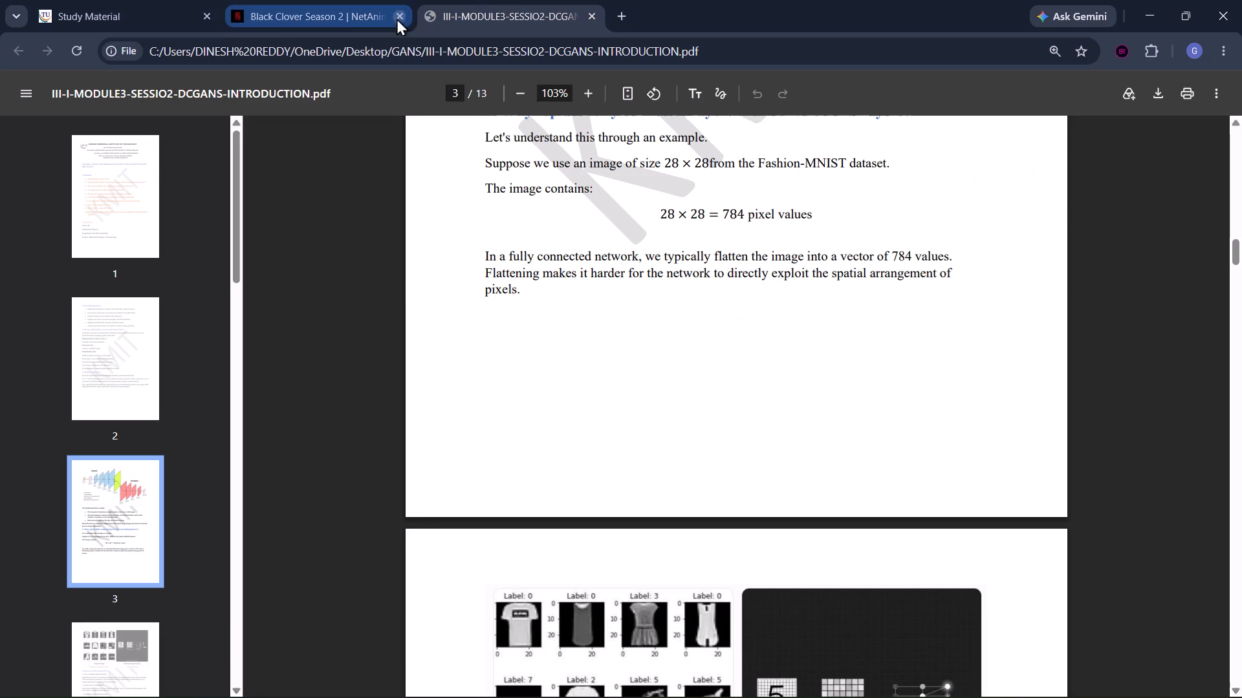
pyautogui.click(396, 20)
# Copy the PDF heading "4. Why replace fully connected layers with convolutional layers?" onto a new page after the arrow-bulleted list in Word.
pyautogui.middleClick(747, 421)
pyautogui.middleClick(738, 354)
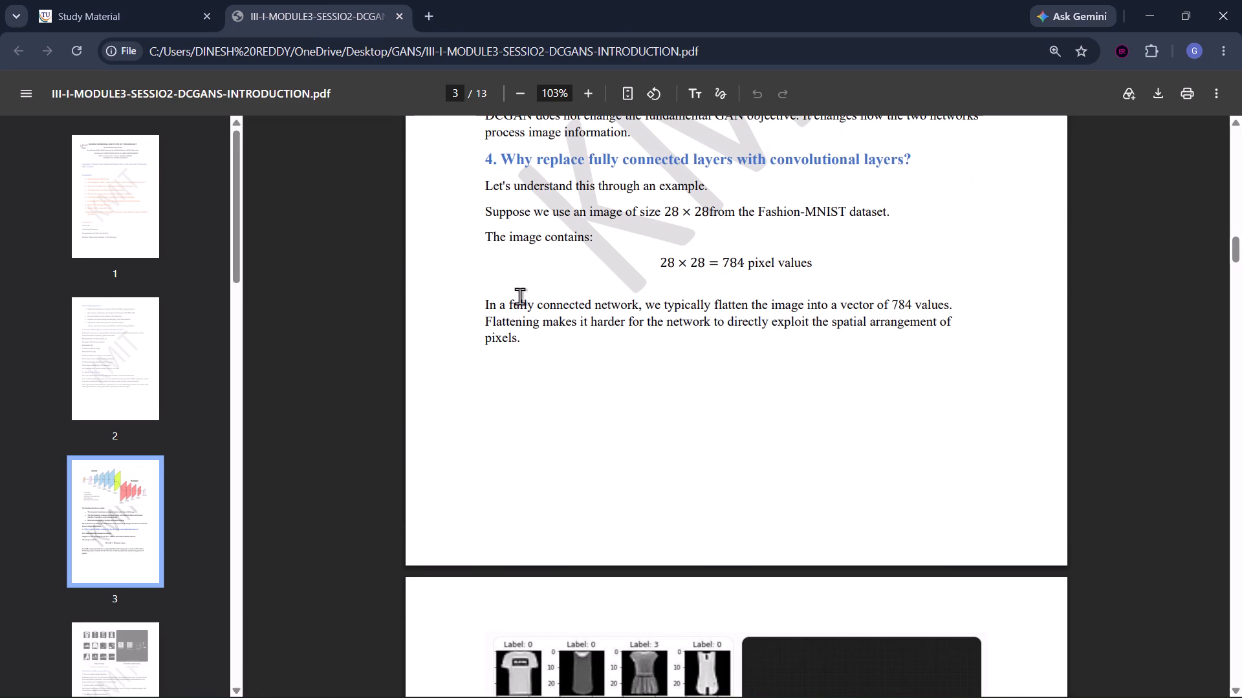
pyautogui.moveTo(481, 165); pyautogui.dragTo(481, 165)
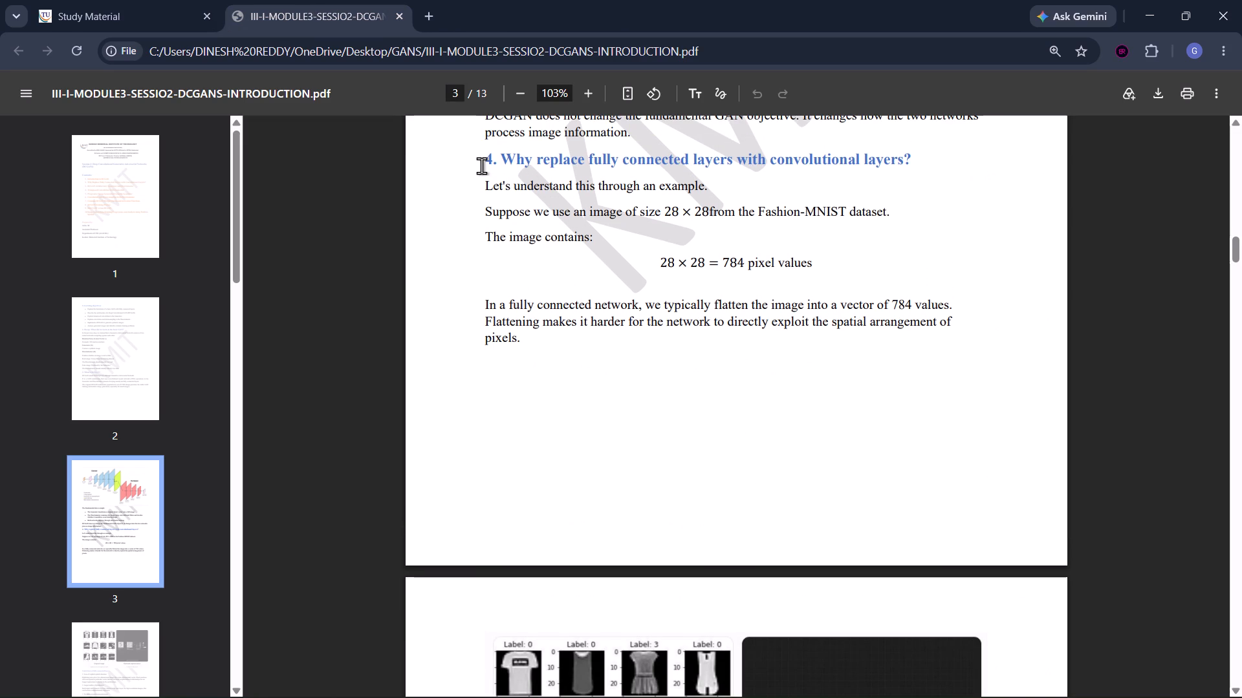
pyautogui.moveTo(481, 165); pyautogui.dragTo(919, 165)
pyautogui.hotkey('ctrl', 'c')
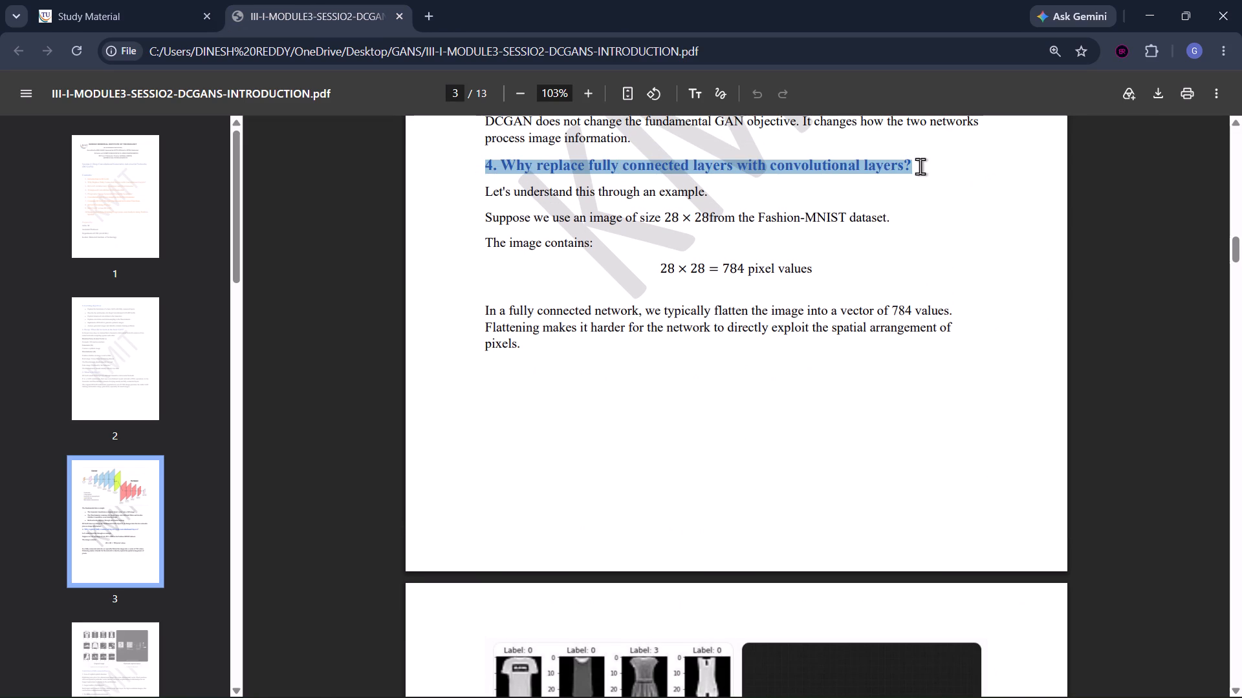
pyautogui.hotkey('alt', 'Tab')
pyautogui.scroll(-2, 563, 535)
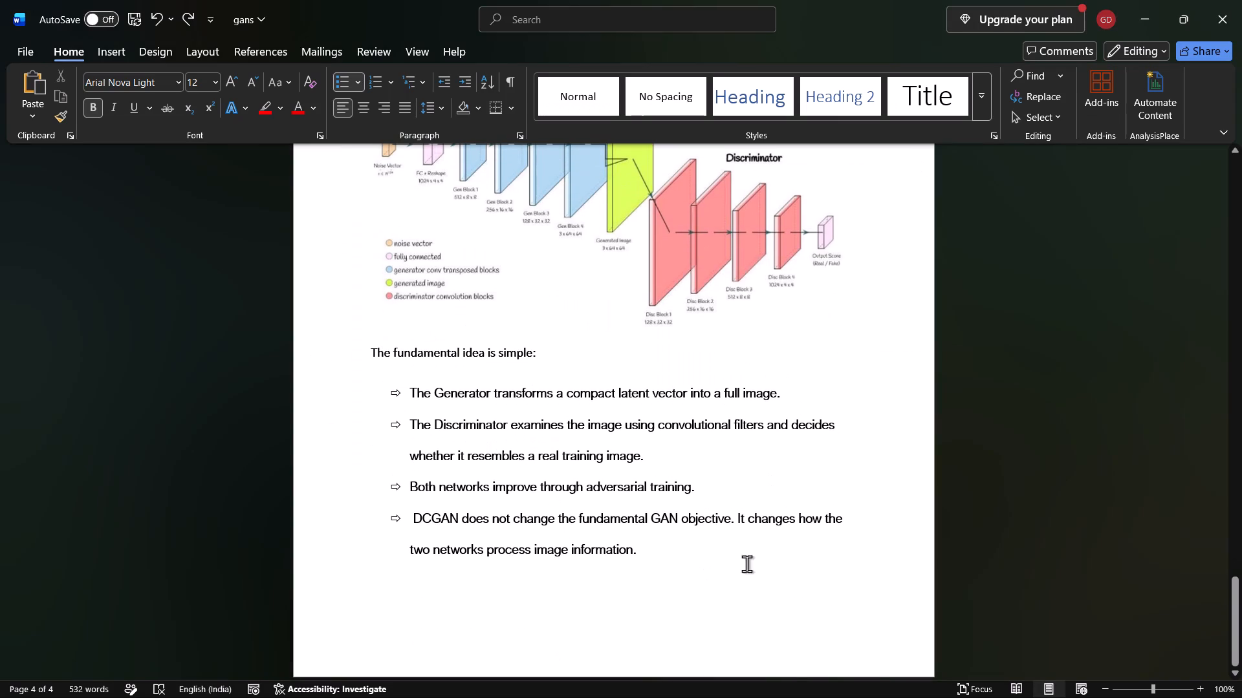
pyautogui.click(741, 542)
pyautogui.press('Return')
pyautogui.press('Return')
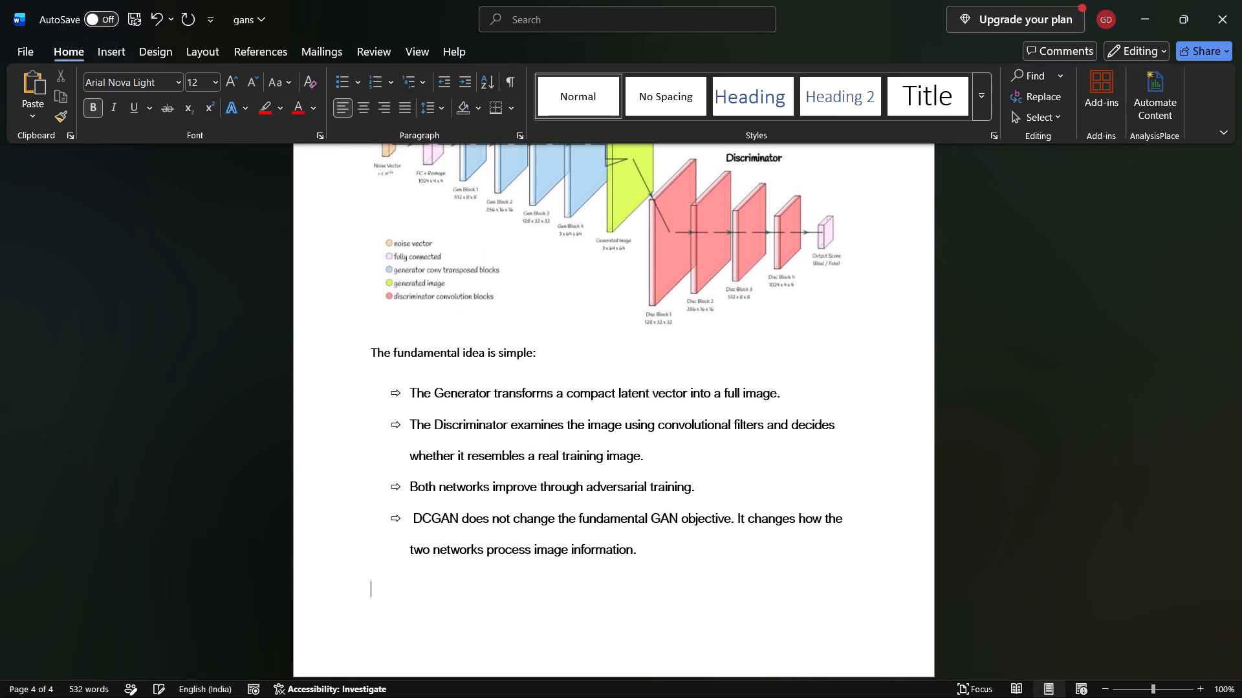
pyautogui.hotkey('ctrl', 'Return')
pyautogui.hotkey('ctrl', 'v')
# Delete the number "4." from the start of the pasted "Why replace fully connected layers" heading.
pyautogui.press('Left')
pyautogui.press('Left')
pyautogui.press('Left')
pyautogui.press('Left')
pyautogui.press('Left')
pyautogui.press('Left')
pyautogui.press('Left')
pyautogui.press('Left')
pyautogui.press('Left')
pyautogui.press('Left')
pyautogui.press('Left')
pyautogui.press('Left')
pyautogui.press('Left')
pyautogui.press('Left')
pyautogui.press('Left')
pyautogui.press('Left')
pyautogui.press('Left')
pyautogui.press('Left')
pyautogui.press('Left')
pyautogui.press('Left')
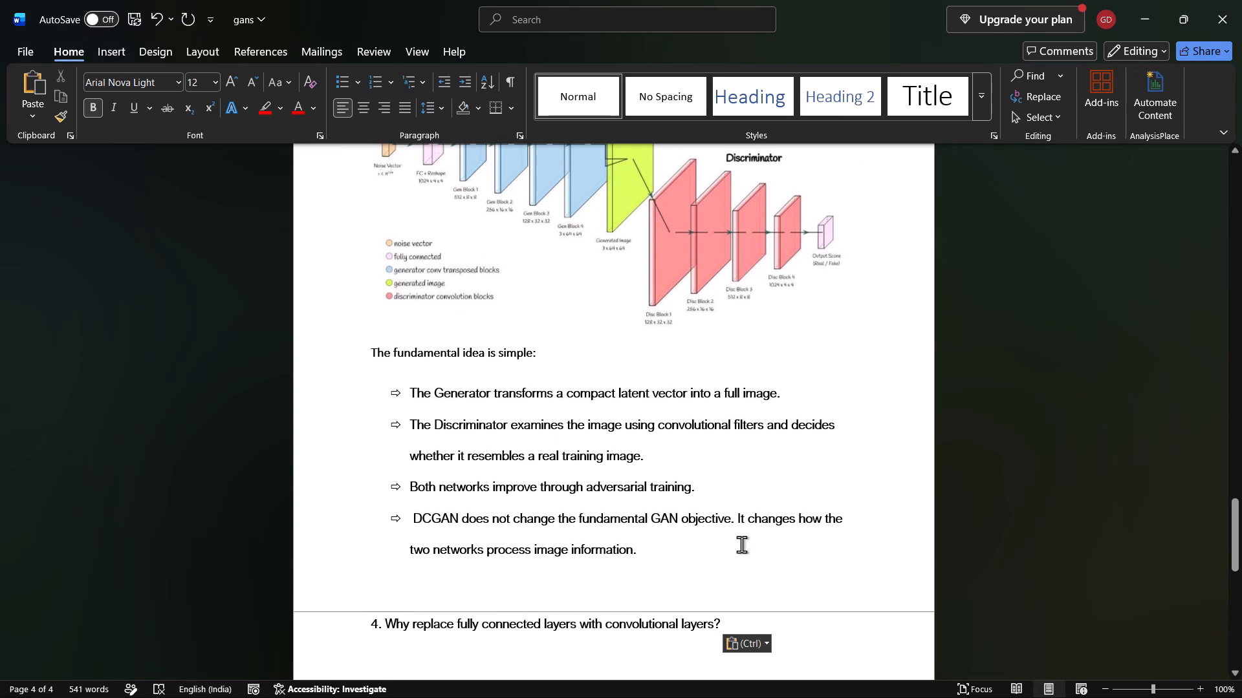
pyautogui.press('Down')
pyautogui.press('Right')
pyautogui.press('BackSpace')
pyautogui.press('Right')
pyautogui.press('BackSpace')
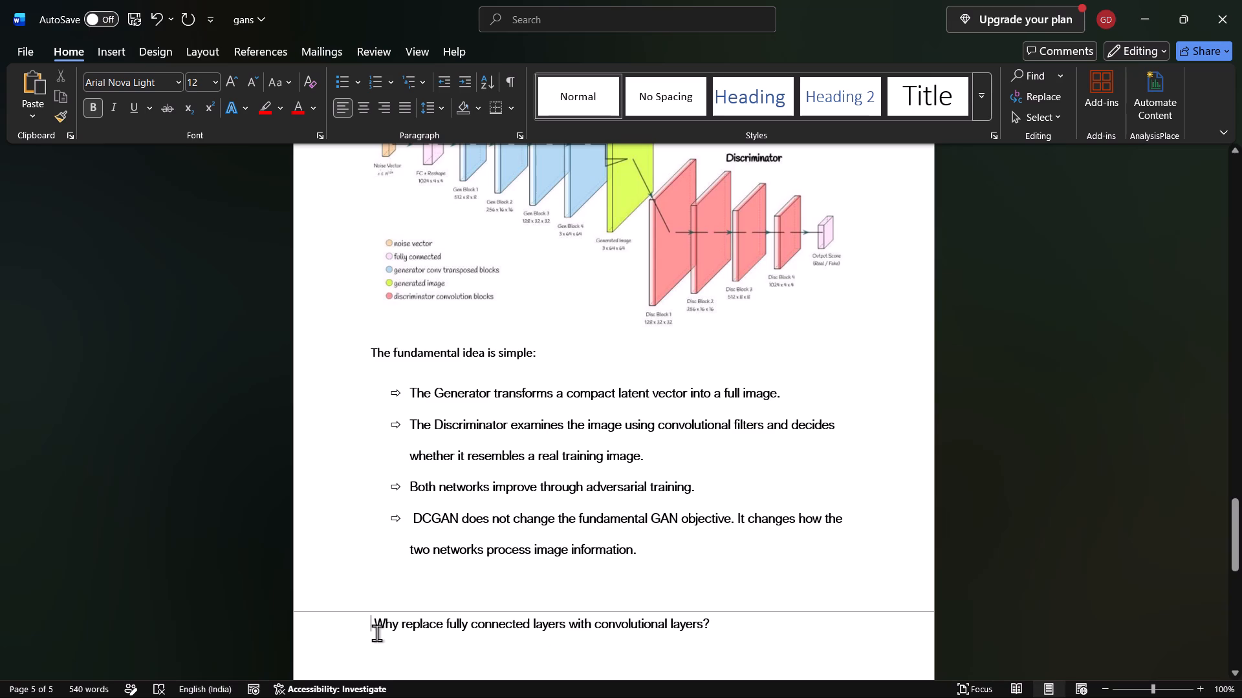
# Highlight the heading "Why replace fully connected layers with convolutional layers?" in yellow.
pyautogui.moveTo(375, 629); pyautogui.dragTo(729, 640)
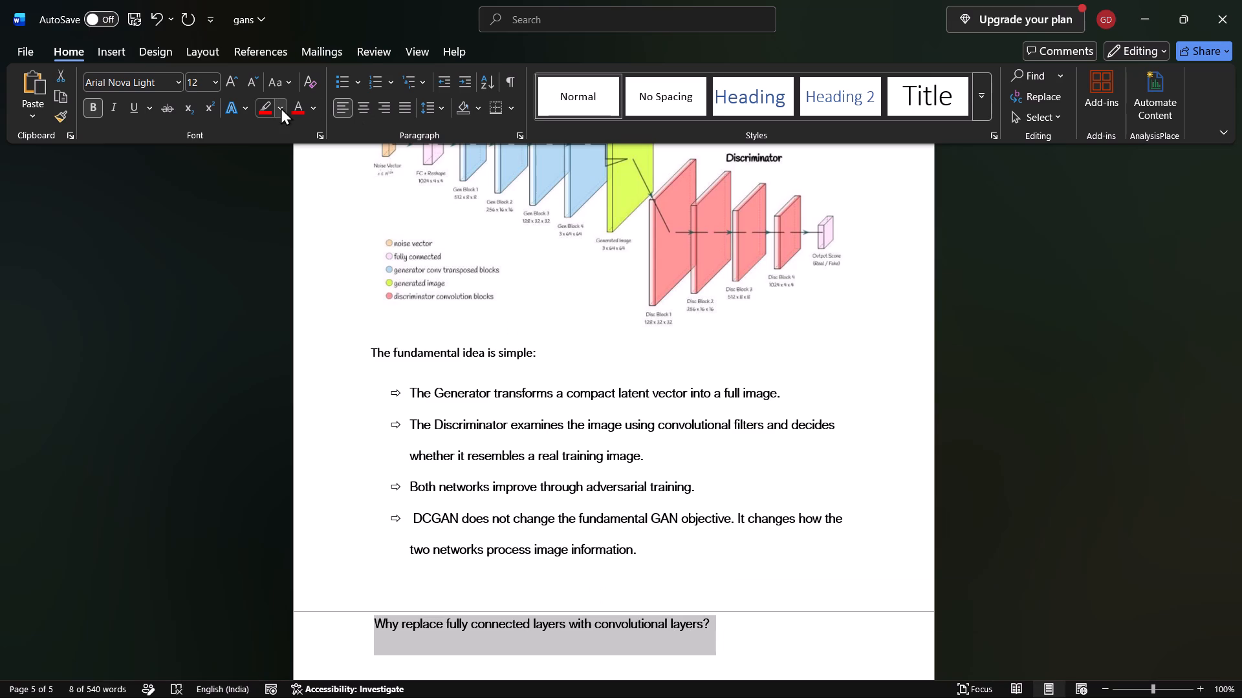
pyautogui.click(281, 107)
pyautogui.click(270, 168)
pyautogui.click(726, 621)
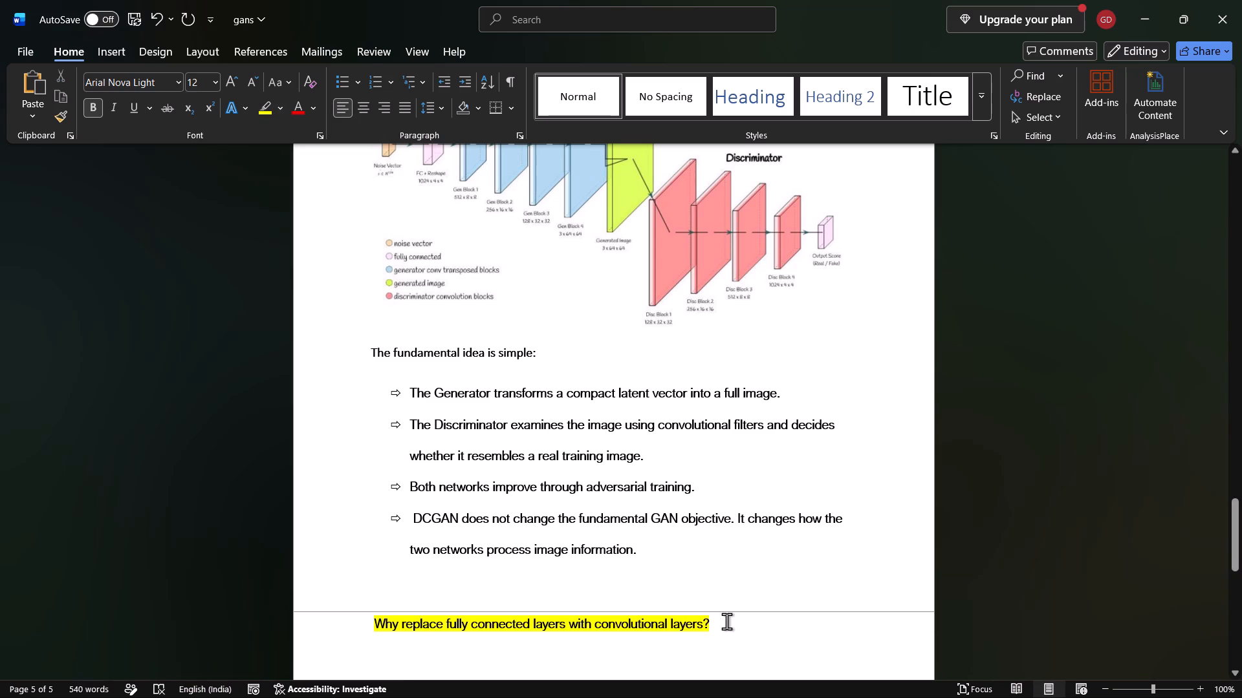
# Copy "Flattening makes it harder for the network to directly exploit the spatial arrangement of pixel" from the PDF onto a new line below the Word heading.
pyautogui.press('Return')
pyautogui.hotkey('alt', 'Tab')
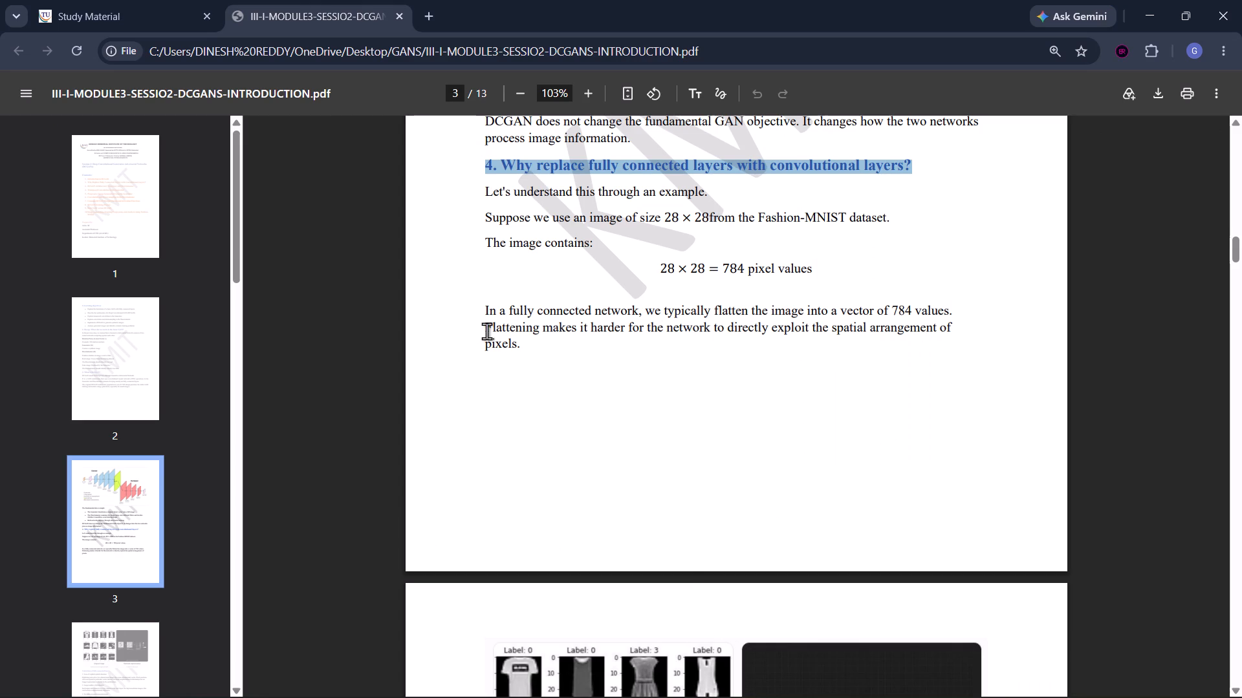
pyautogui.moveTo(485, 332); pyautogui.dragTo(616, 324)
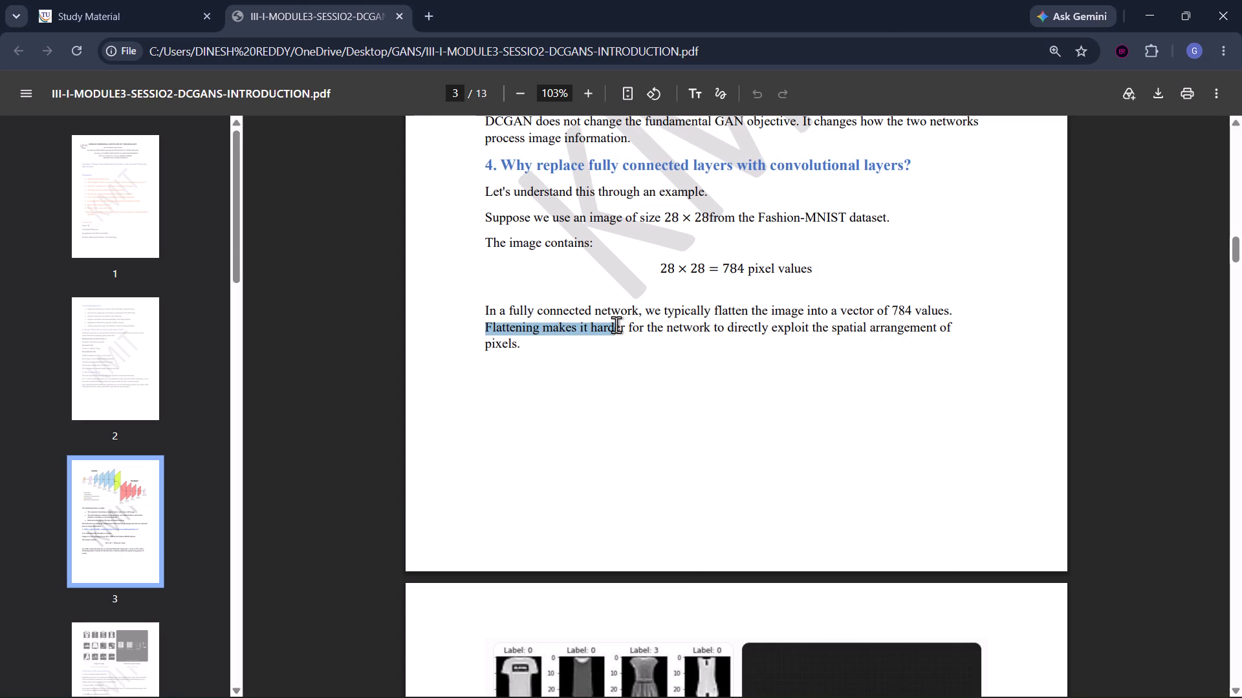
pyautogui.click(616, 324)
pyautogui.moveTo(487, 326); pyautogui.dragTo(578, 328)
pyautogui.moveTo(578, 328); pyautogui.dragTo(682, 332)
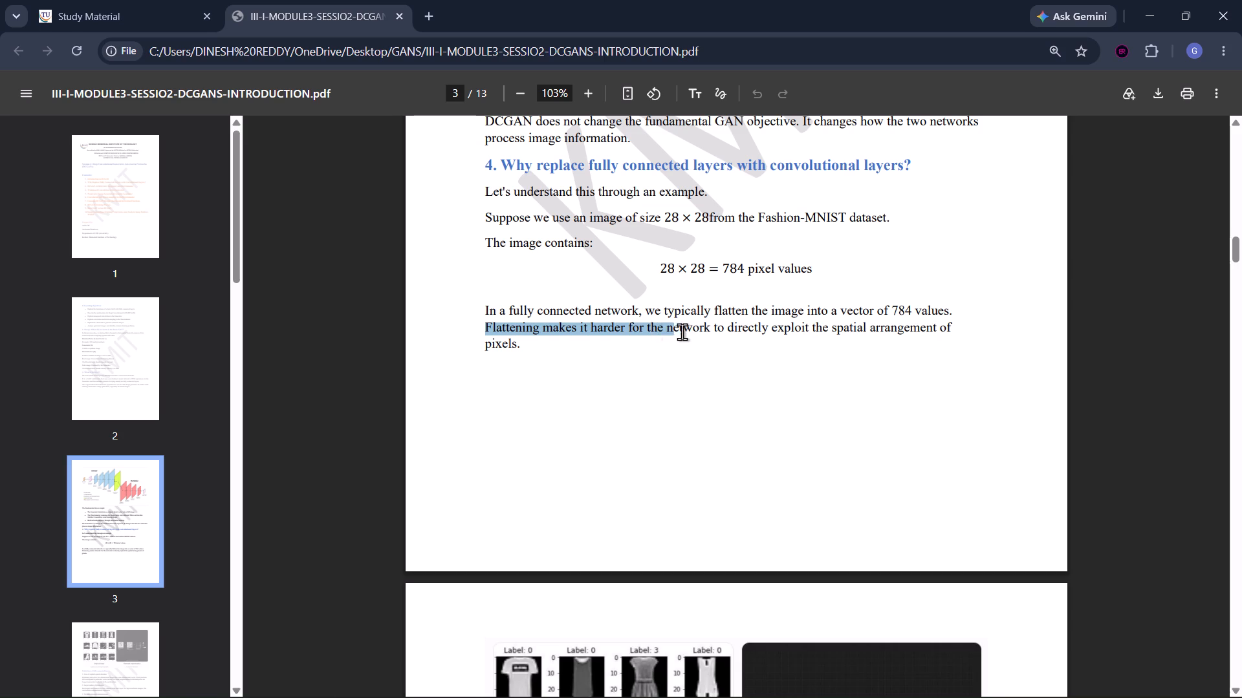
pyautogui.moveTo(682, 332); pyautogui.dragTo(819, 337)
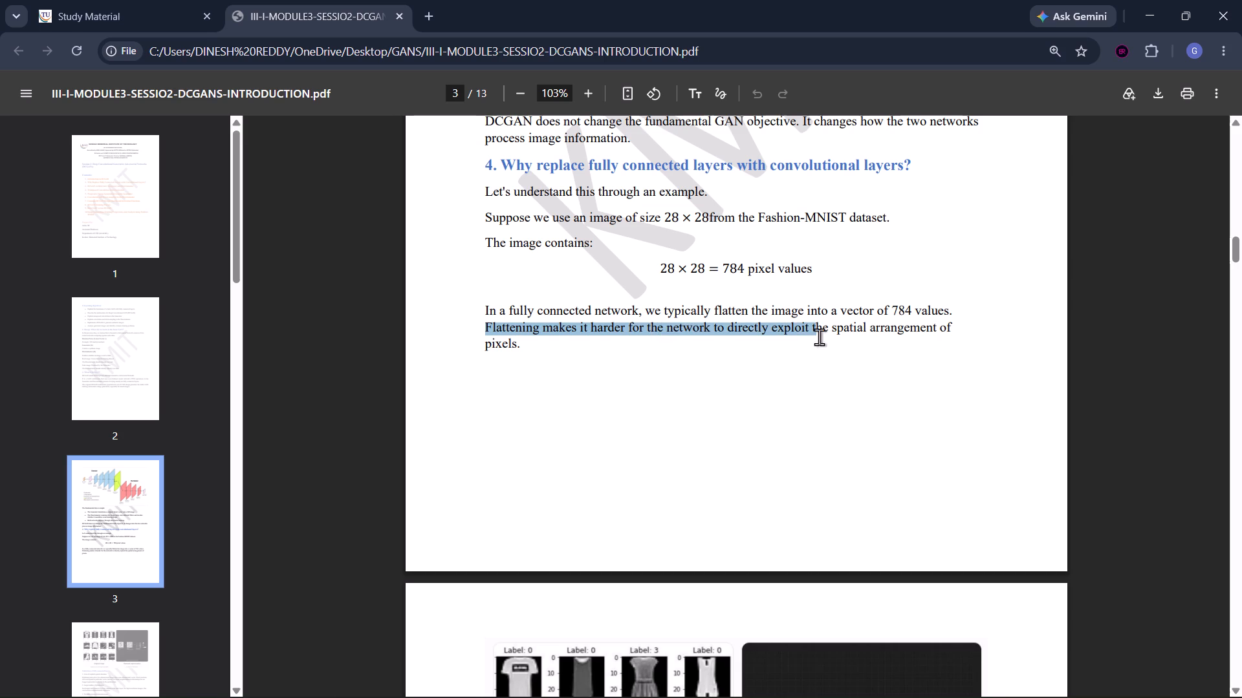
pyautogui.moveTo(819, 337); pyautogui.dragTo(512, 347)
pyautogui.hotkey('ctrl', 'c')
pyautogui.hotkey('alt', 'Tab')
pyautogui.hotkey('ctrl', 'v')
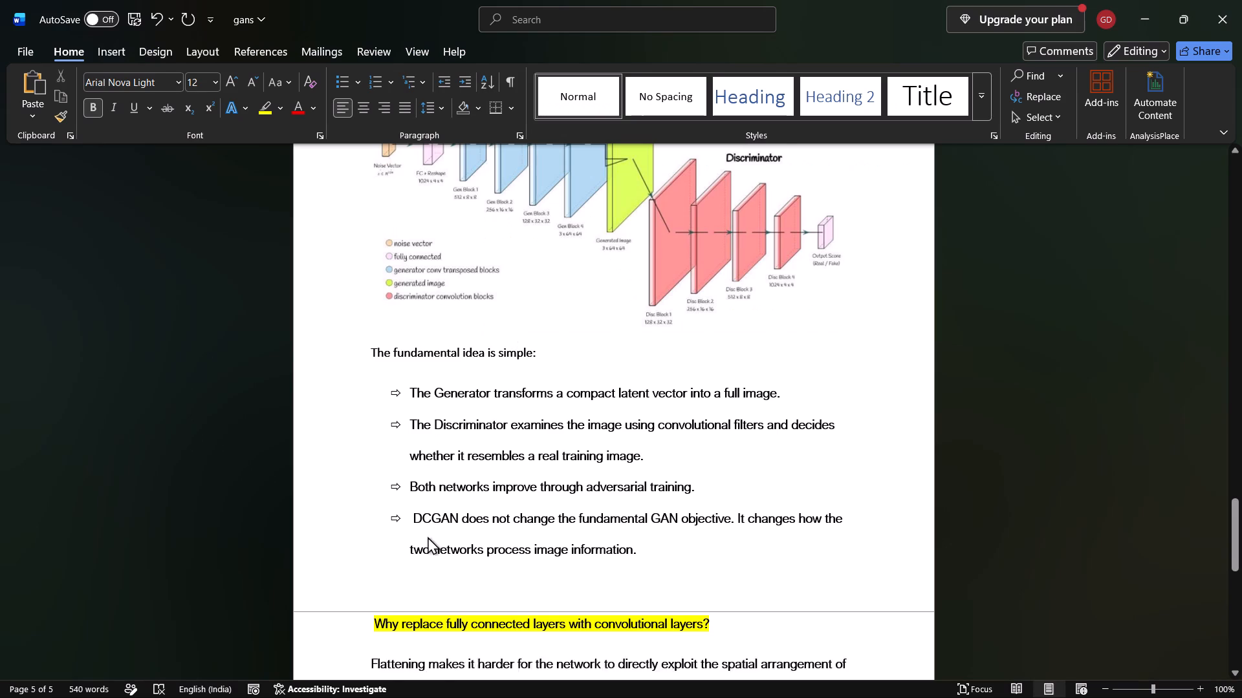
# Turn the pasted "Flattening makes it harder" sentence into an arrow bullet.
pyautogui.click(367, 613)
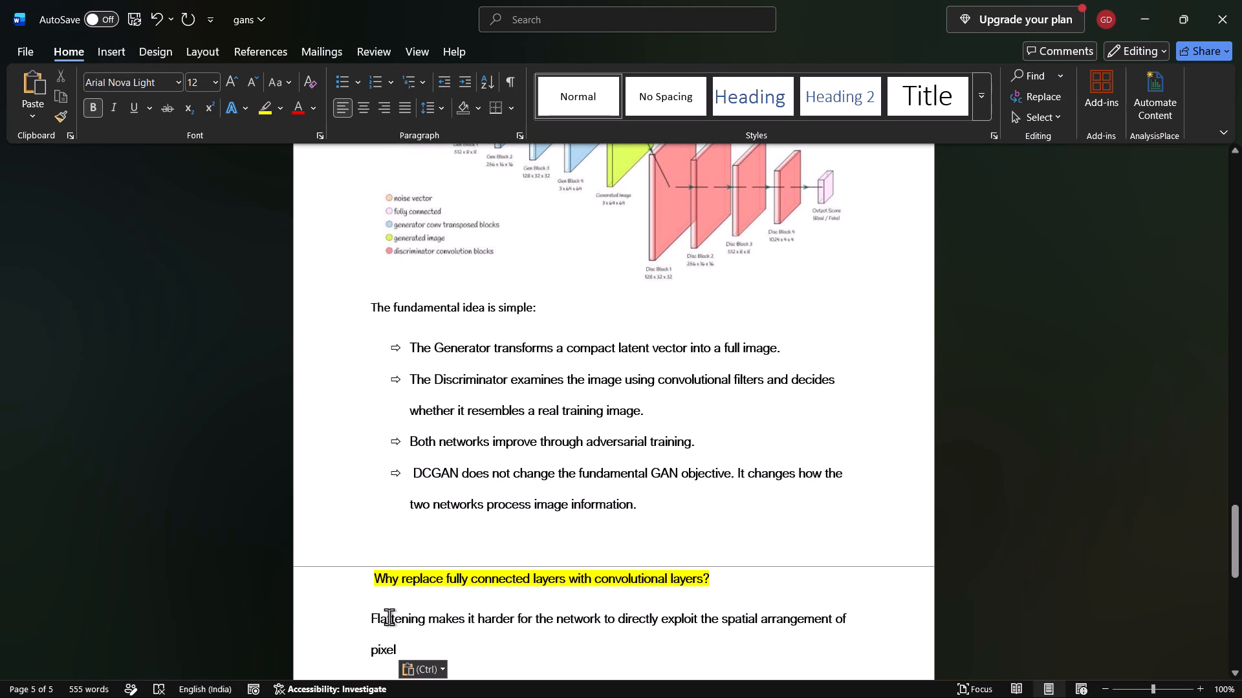
pyautogui.write('=>')
pyautogui.press('space')
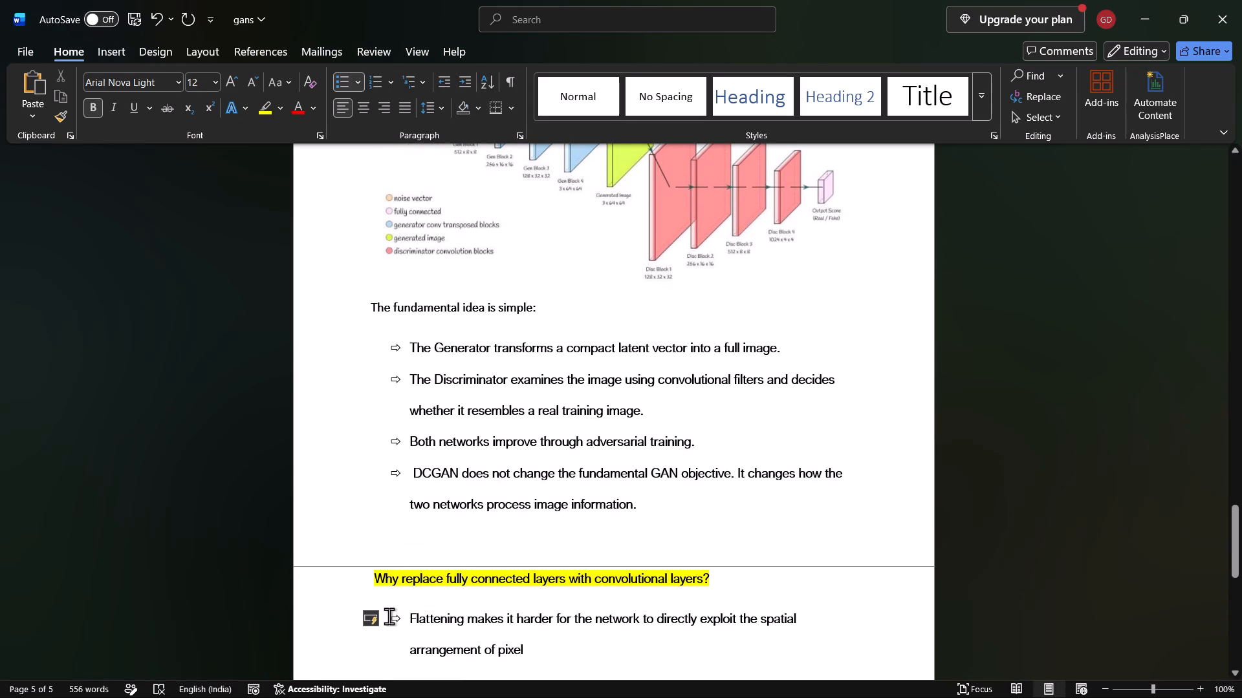
# Reword the start of the new bullet from "Flattening" to "Image flattening".
pyautogui.write('Image')
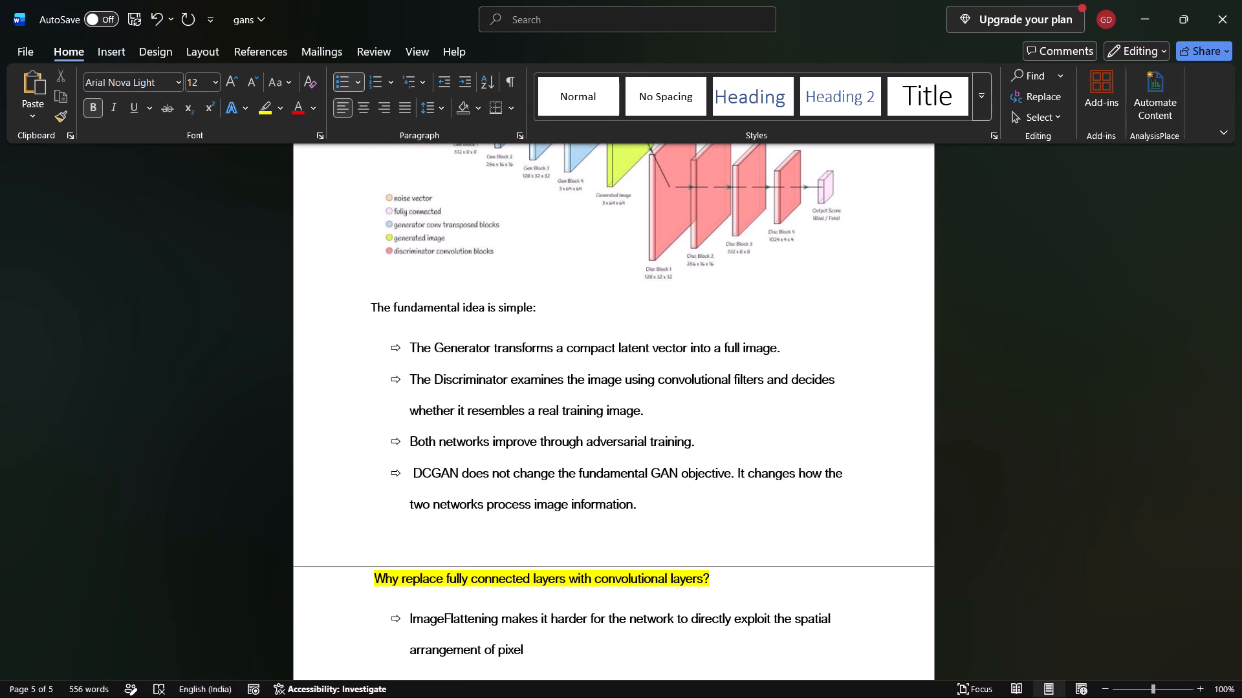
pyautogui.press('Right')
pyautogui.press('BackSpace')
pyautogui.press('space')
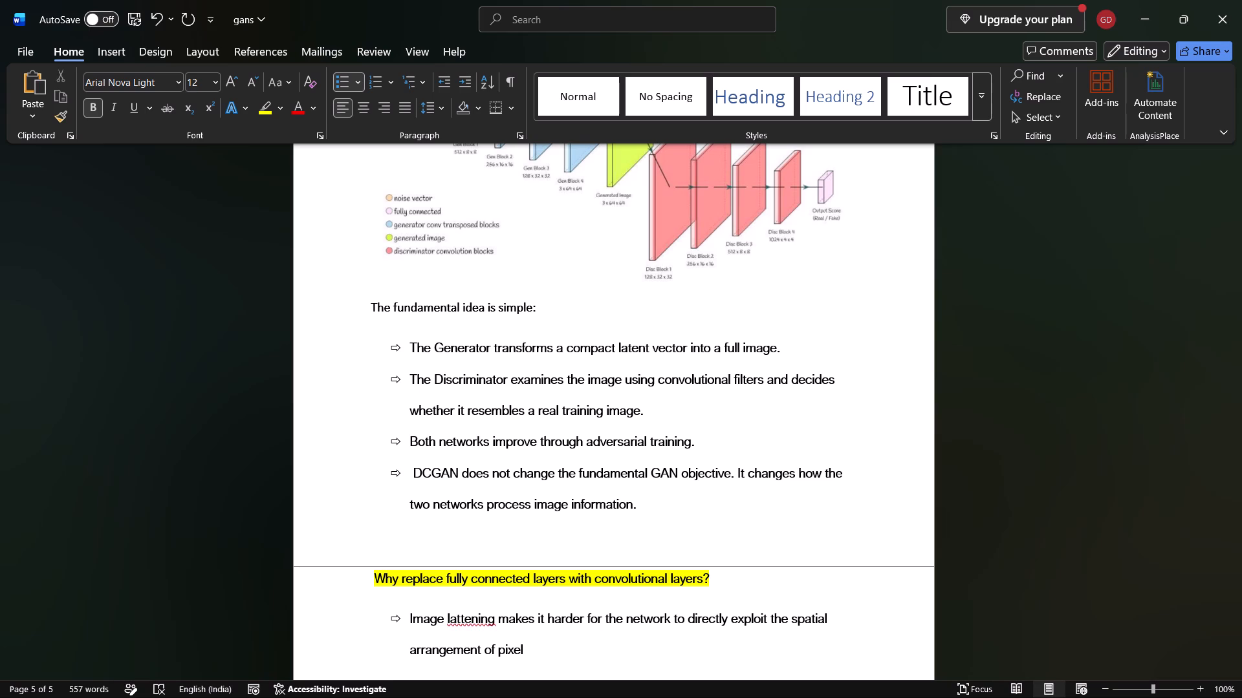
pyautogui.press('f')
# Save the "gans" document.
pyautogui.hotkey('ctrl', 's')
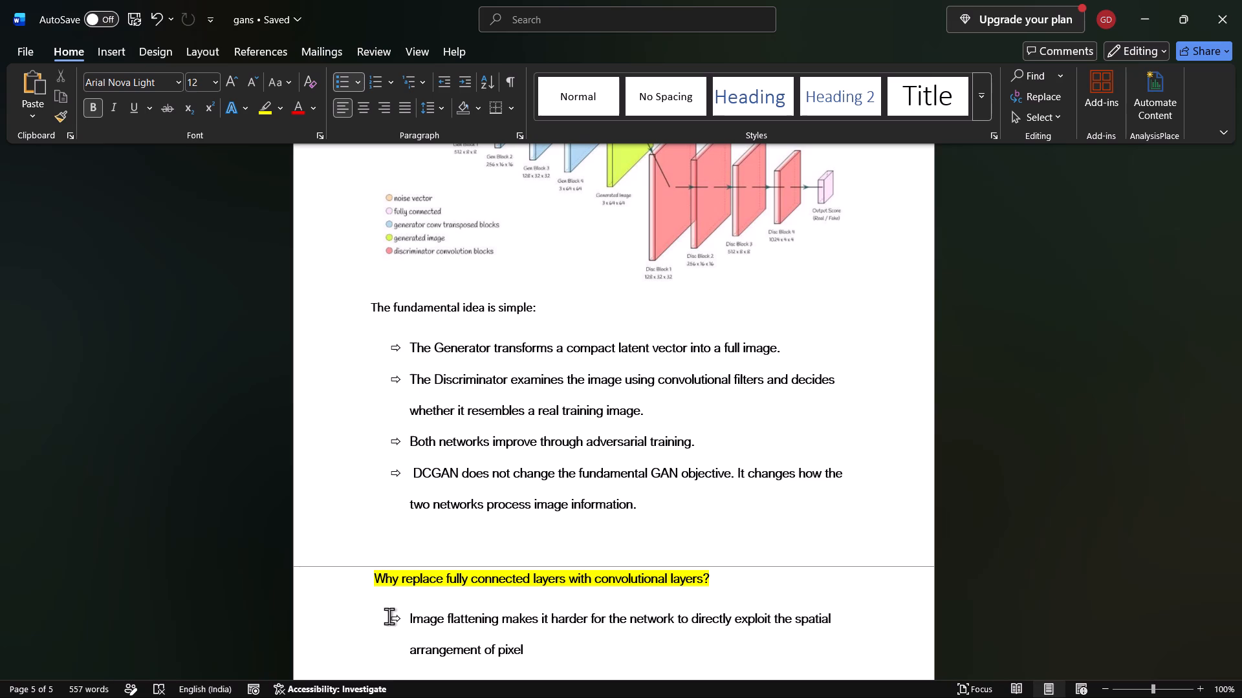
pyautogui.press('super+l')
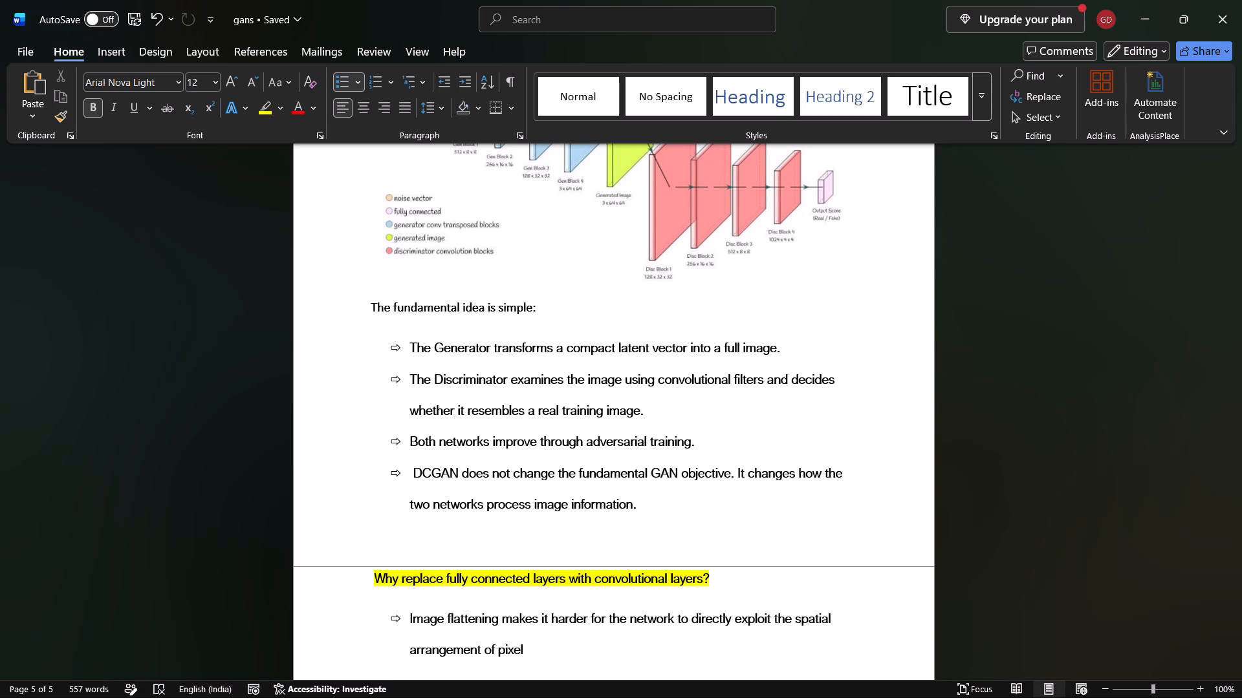